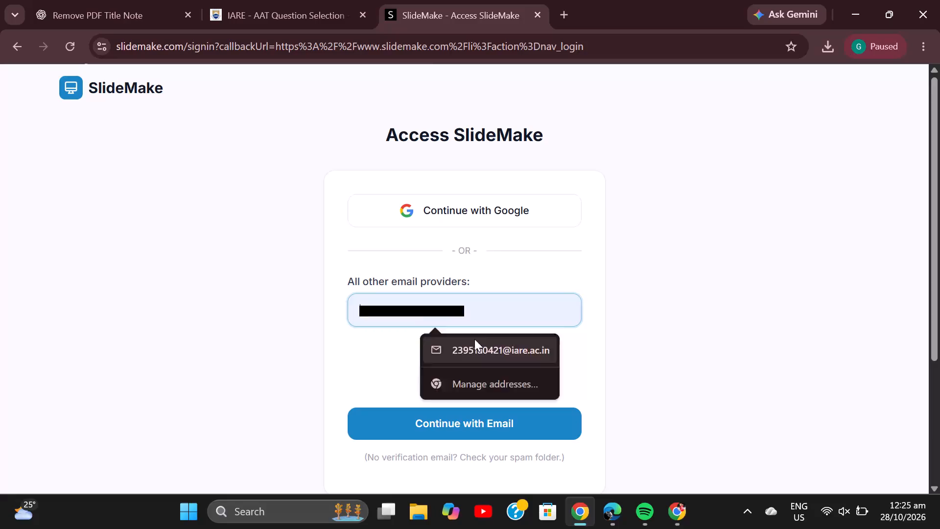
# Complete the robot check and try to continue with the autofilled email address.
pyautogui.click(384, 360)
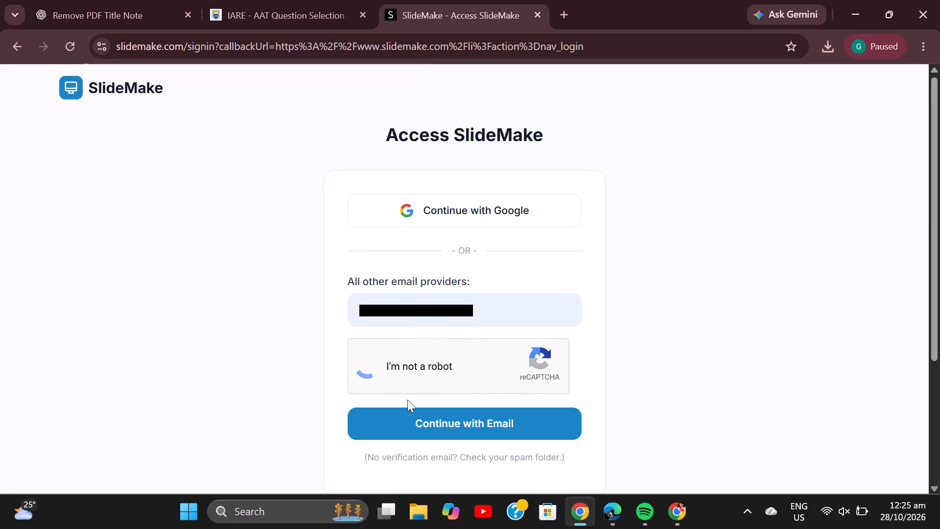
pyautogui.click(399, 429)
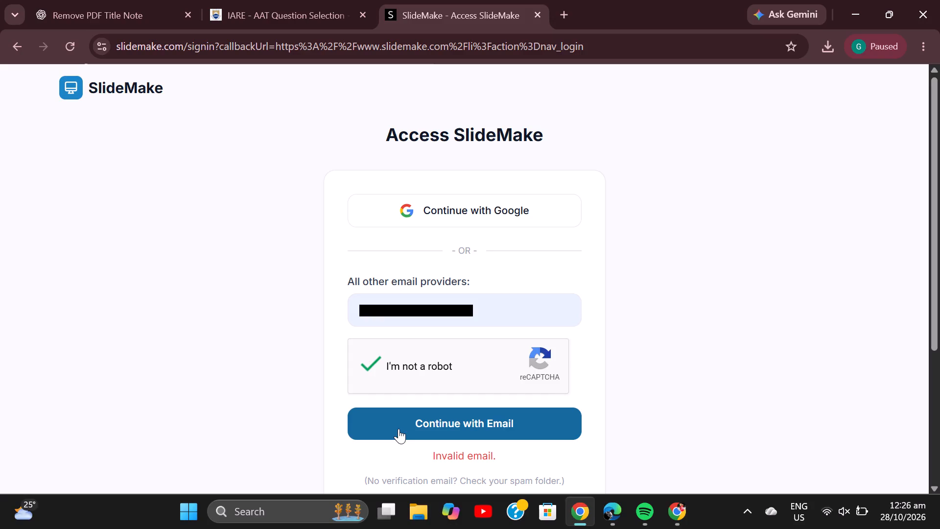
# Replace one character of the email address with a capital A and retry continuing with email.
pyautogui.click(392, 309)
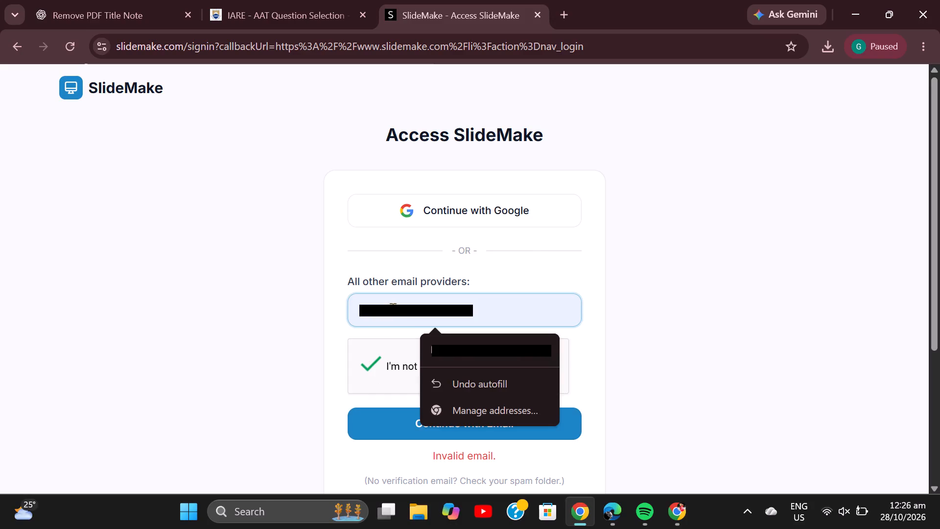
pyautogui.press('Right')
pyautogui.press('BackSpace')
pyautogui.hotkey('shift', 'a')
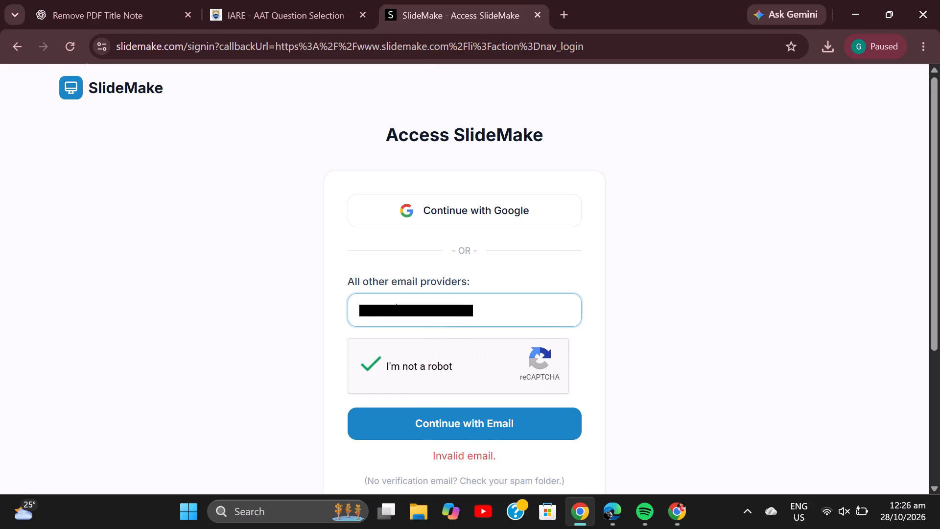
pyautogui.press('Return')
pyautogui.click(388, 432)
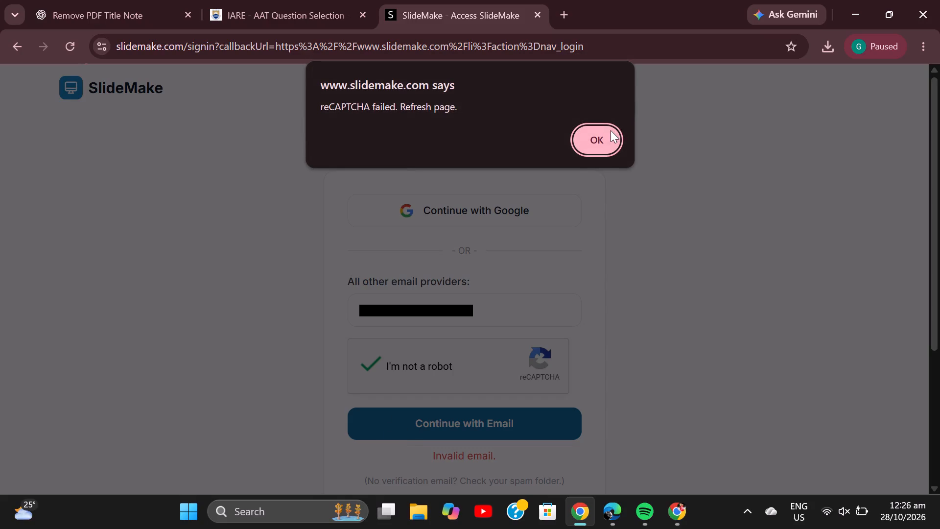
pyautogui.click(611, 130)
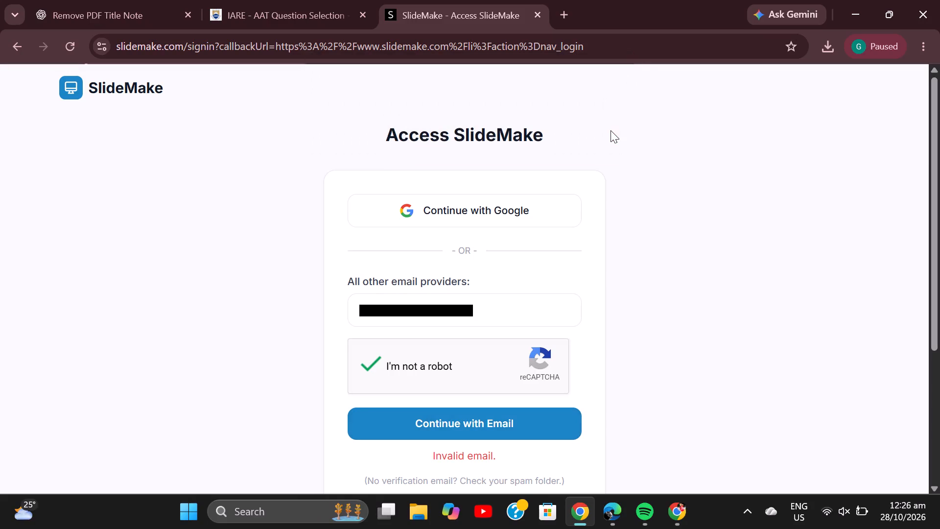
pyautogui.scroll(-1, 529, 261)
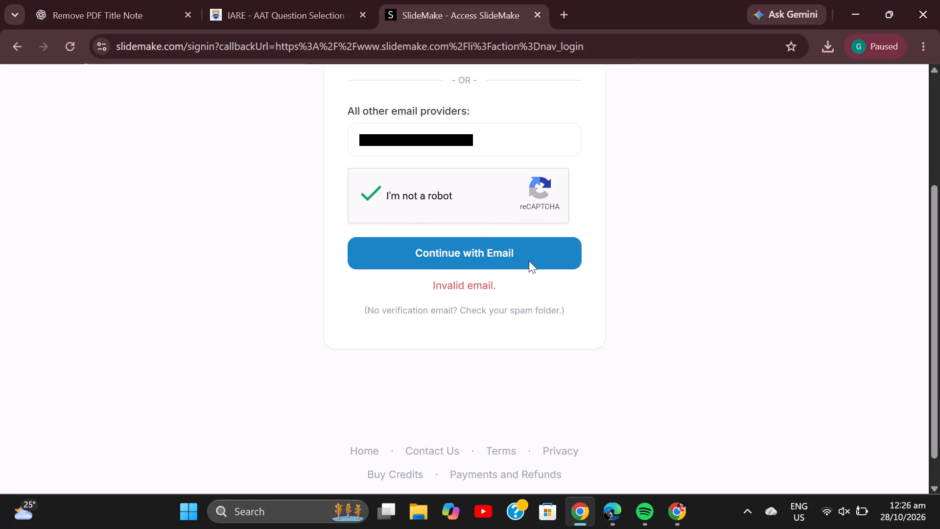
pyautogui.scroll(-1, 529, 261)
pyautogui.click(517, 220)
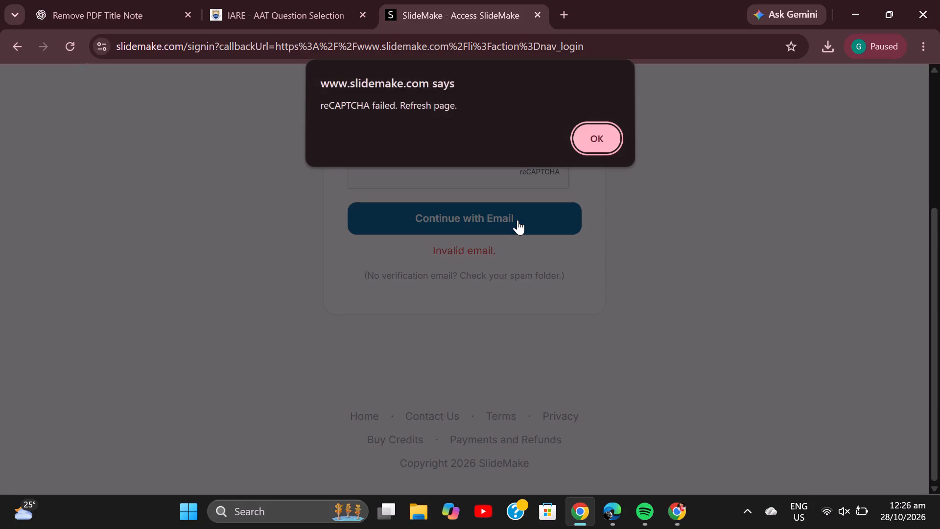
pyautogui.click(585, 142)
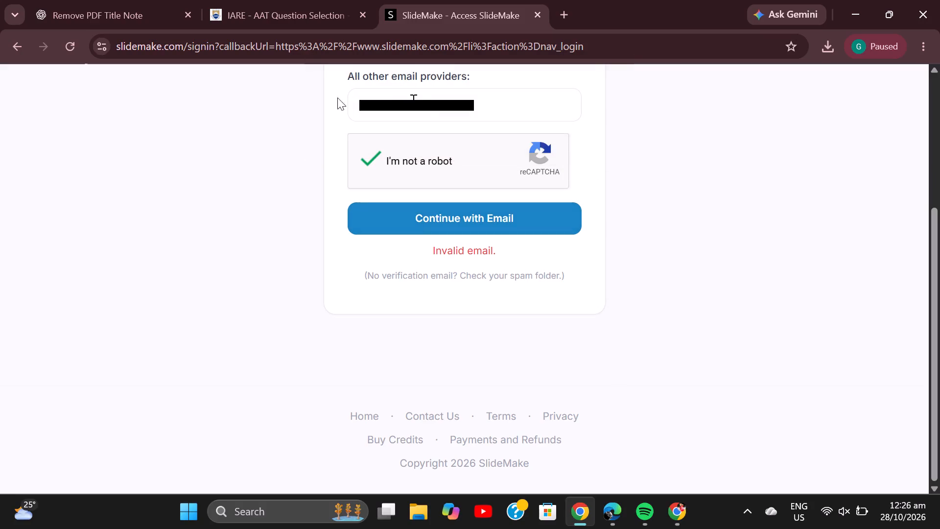
# Reload the sign-in page, fill in the saved email address and replace one of its characters with a capital A.
pyautogui.click(63, 48)
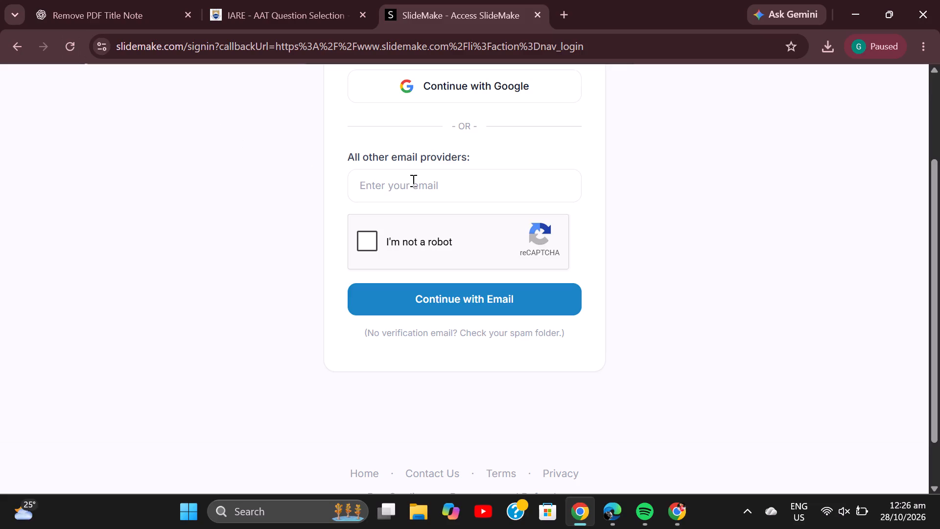
pyautogui.click(412, 180)
pyautogui.click(480, 236)
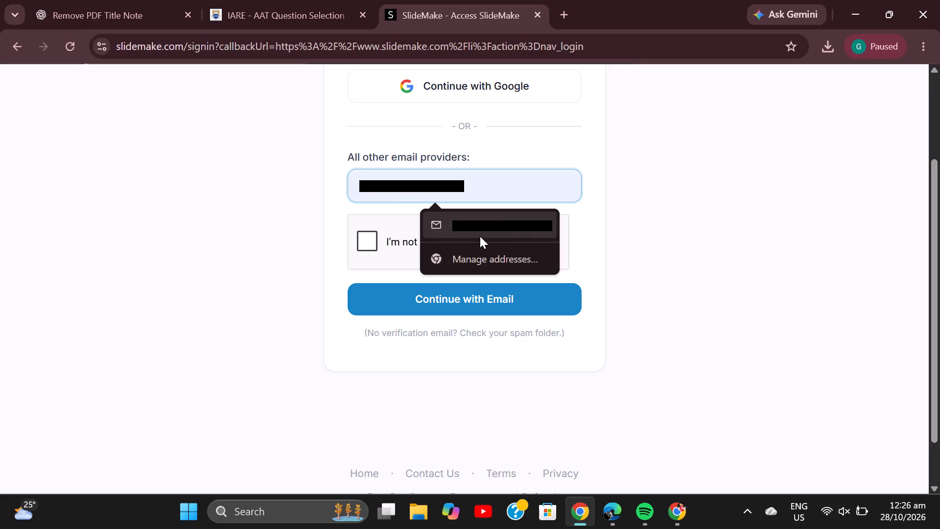
pyautogui.click(398, 188)
pyautogui.press('BackSpace')
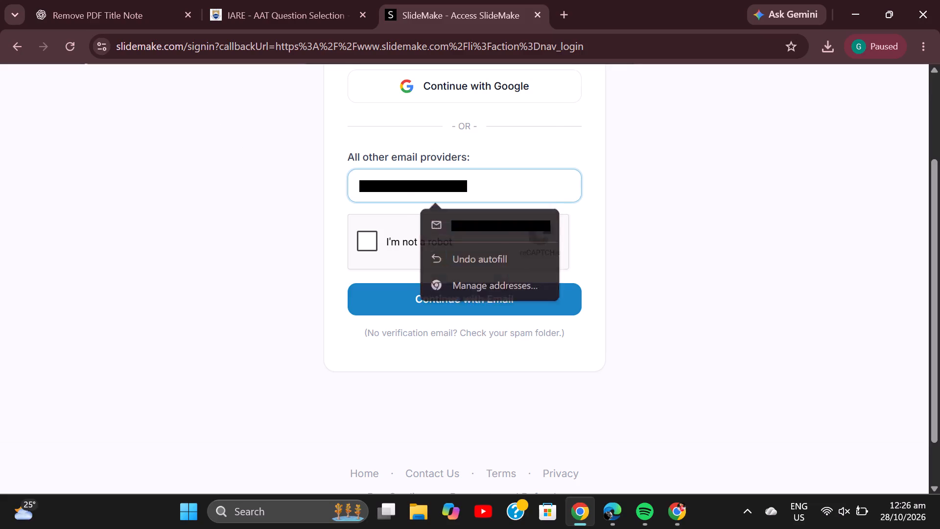
pyautogui.hotkey('shift', 'a')
# Complete the robot check and try to continue with the corrected email address.
pyautogui.click(371, 233)
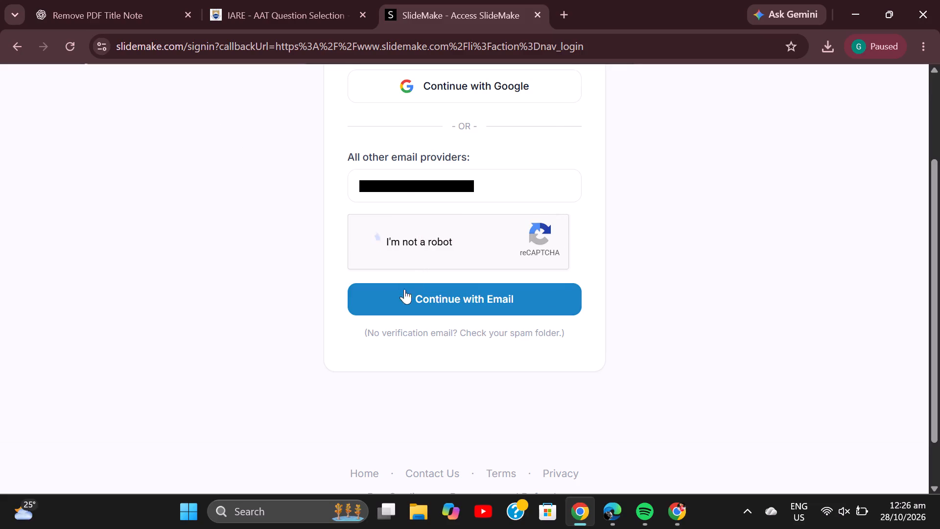
pyautogui.click(426, 303)
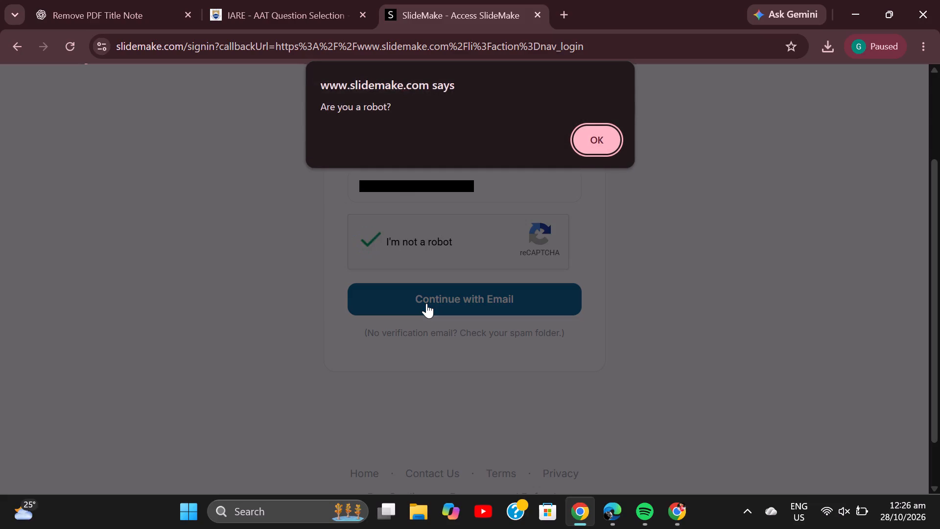
pyautogui.click(622, 143)
pyautogui.click(614, 142)
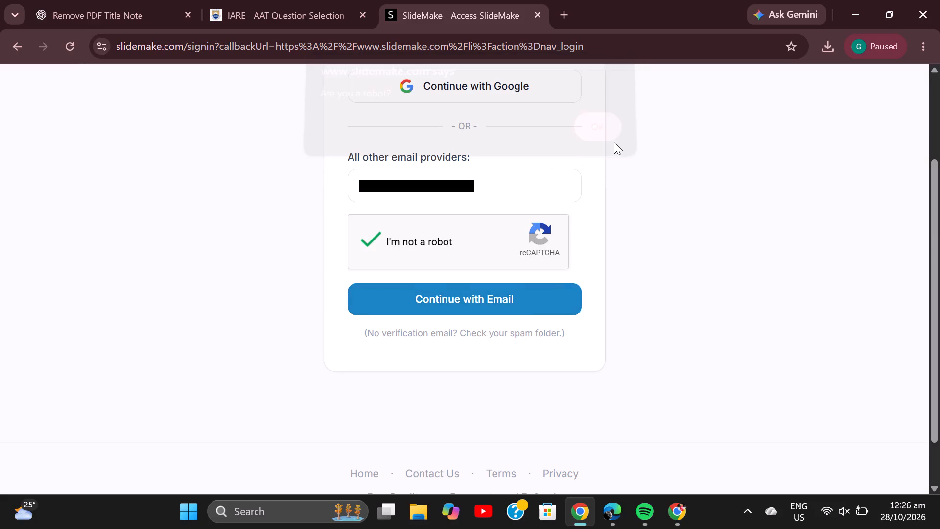
pyautogui.click(501, 296)
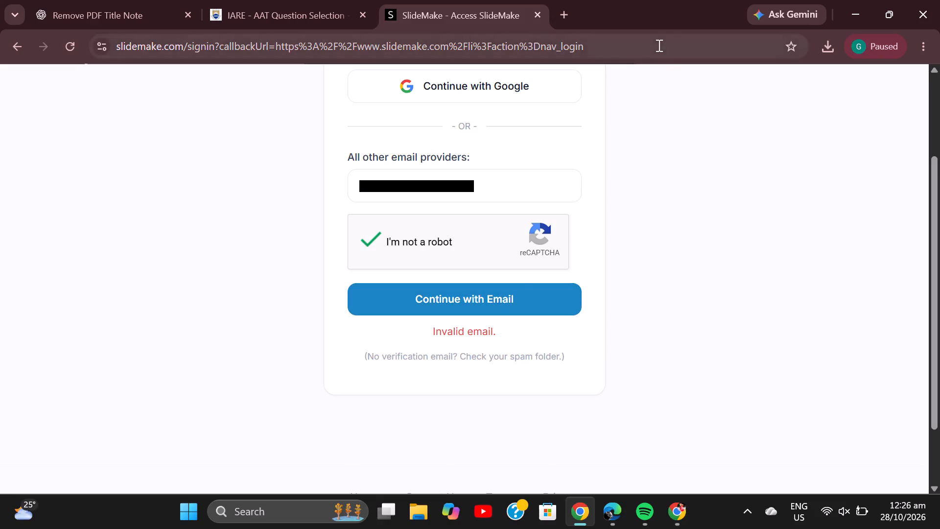
# Open the browser's saved address management from the email field and start adding a new address.
pyautogui.scroll(2, 574, 161)
pyautogui.click(515, 325)
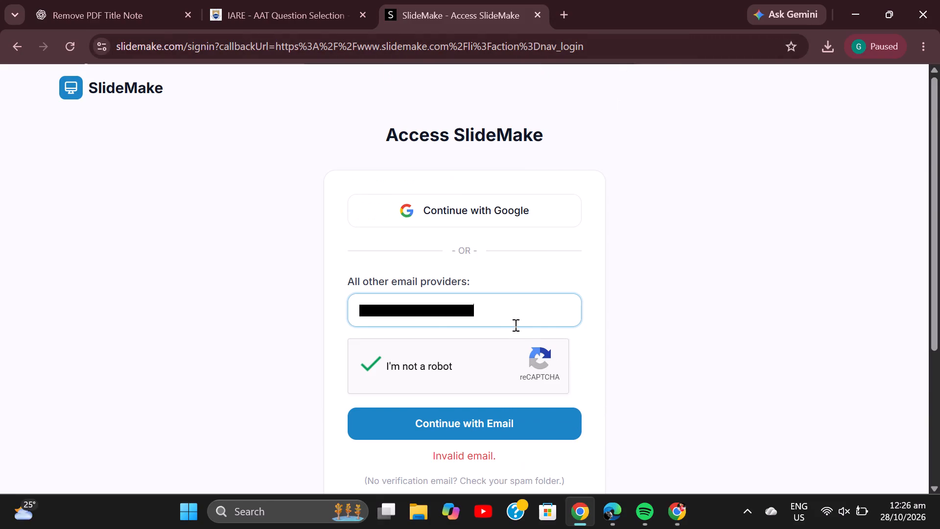
pyautogui.click(509, 387)
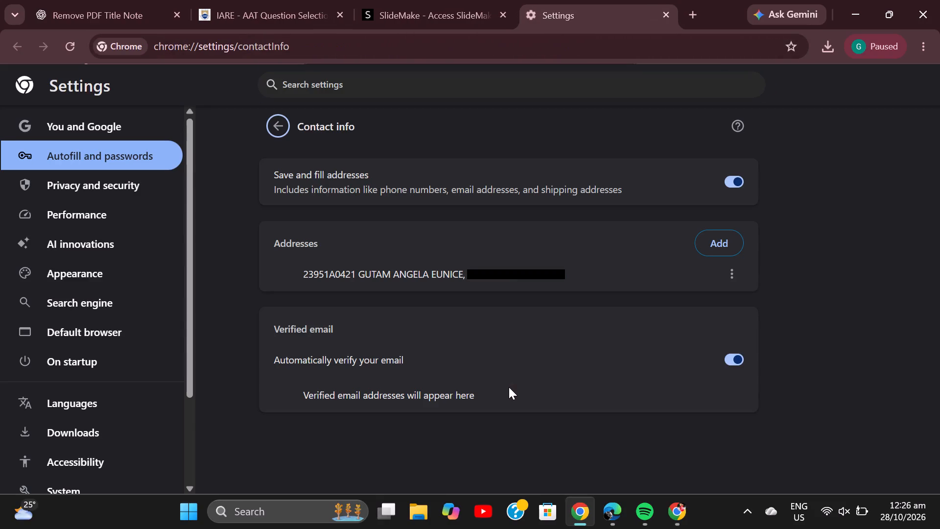
pyautogui.click(723, 252)
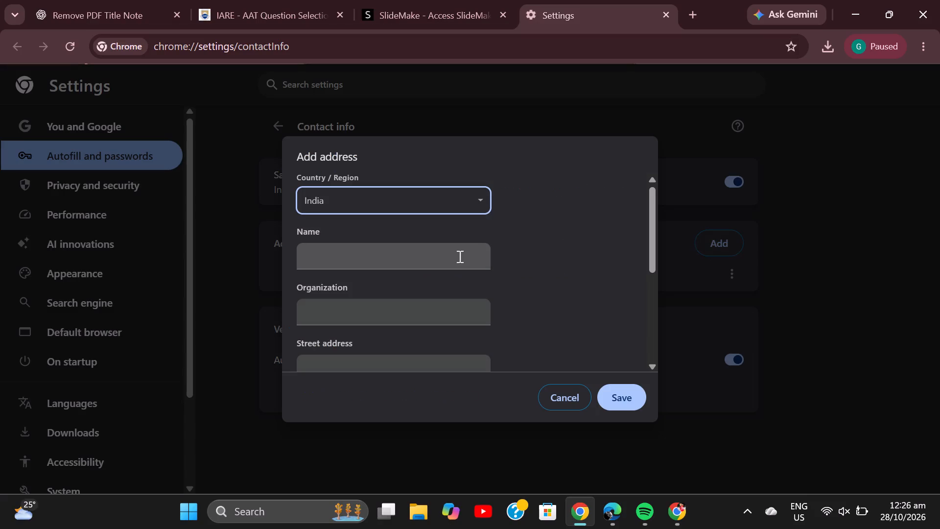
pyautogui.scroll(-5, 459, 256)
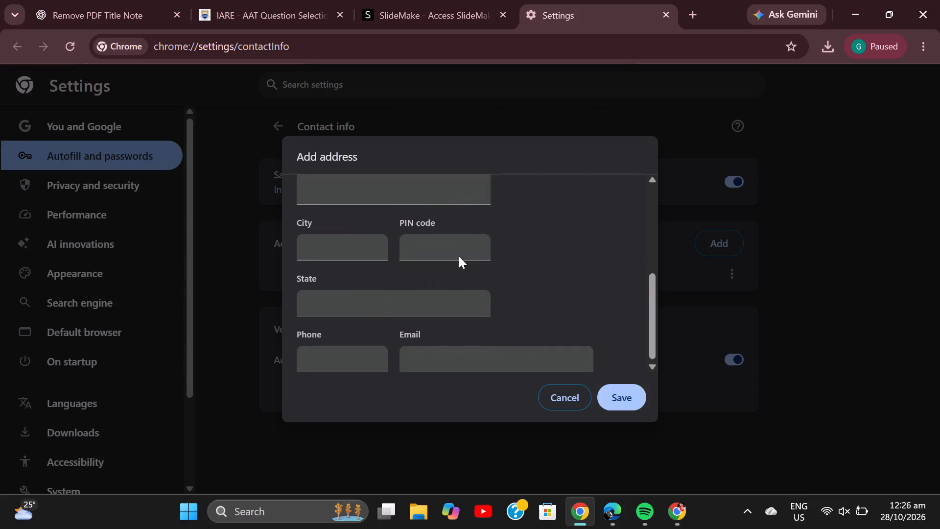
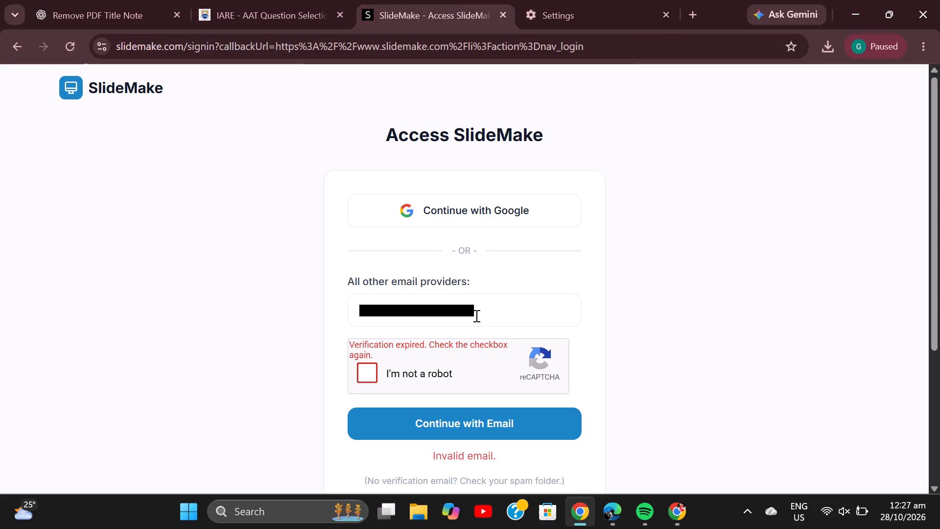
# Clear the rejected email address from the sign-in form's email field.
pyautogui.click(511, 309)
pyautogui.press('BackSpace')
pyautogui.press('BackSpace')
pyautogui.press('BackSpace')
pyautogui.press('BackSpace')
pyautogui.press('BackSpace')
pyautogui.press('BackSpace')
pyautogui.press('BackSpace')
pyautogui.press('BackSpace')
pyautogui.press('BackSpace')
pyautogui.press('BackSpace')
pyautogui.press('BackSpace')
pyautogui.press('BackSpace')
pyautogui.press('BackSpace')
pyautogui.press('BackSpace')
pyautogui.press('BackSpace')
pyautogui.press('BackSpace')
pyautogui.press('BackSpace')
pyautogui.press('BackSpace')
pyautogui.press('BackSpace')
pyautogui.press('BackSpace')
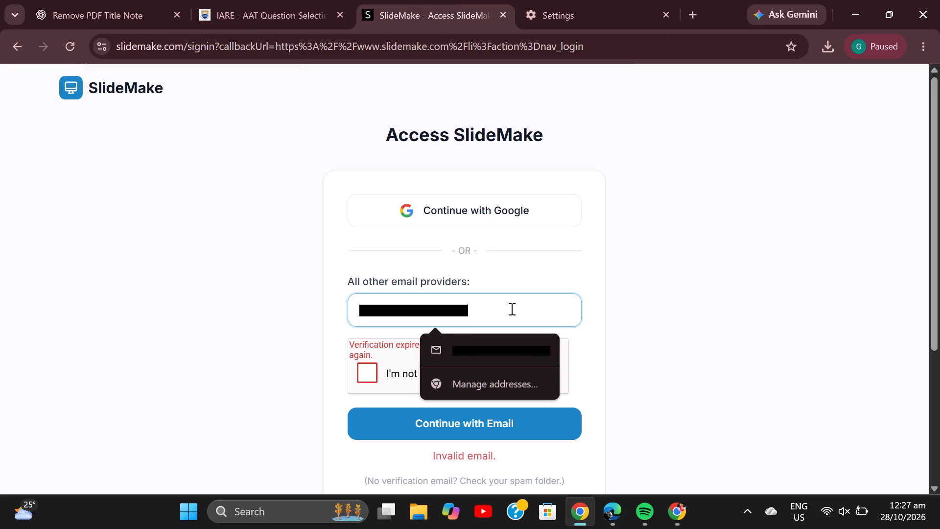
# Reload the sign-in page and fill the email field with the second saved email address.
pyautogui.click(81, 41)
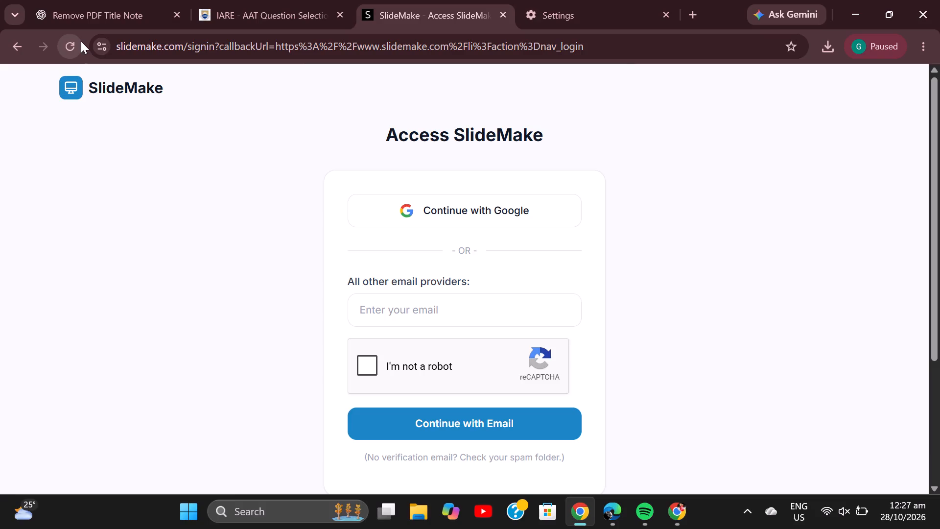
pyautogui.click(393, 314)
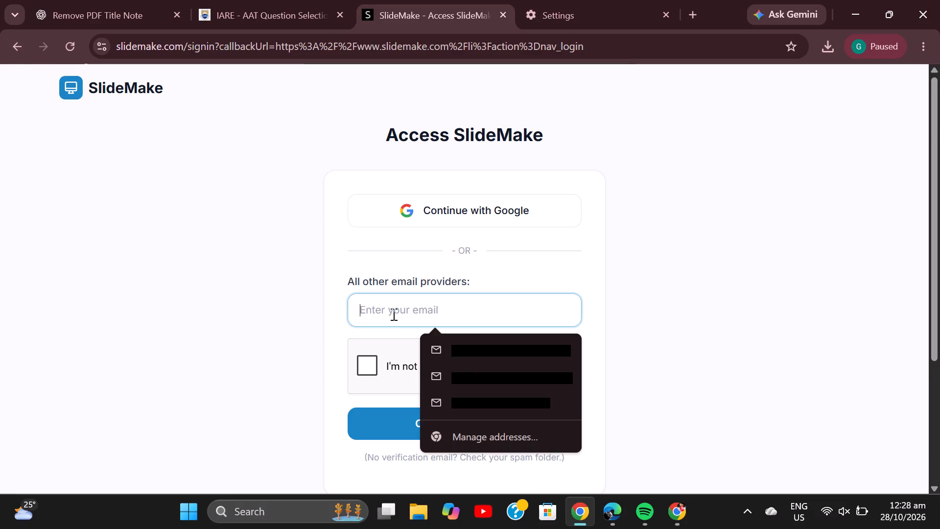
pyautogui.click(458, 377)
# Complete the robot check and try to continue with the filled-in email address, dismissing the site's dialogs.
pyautogui.click(450, 411)
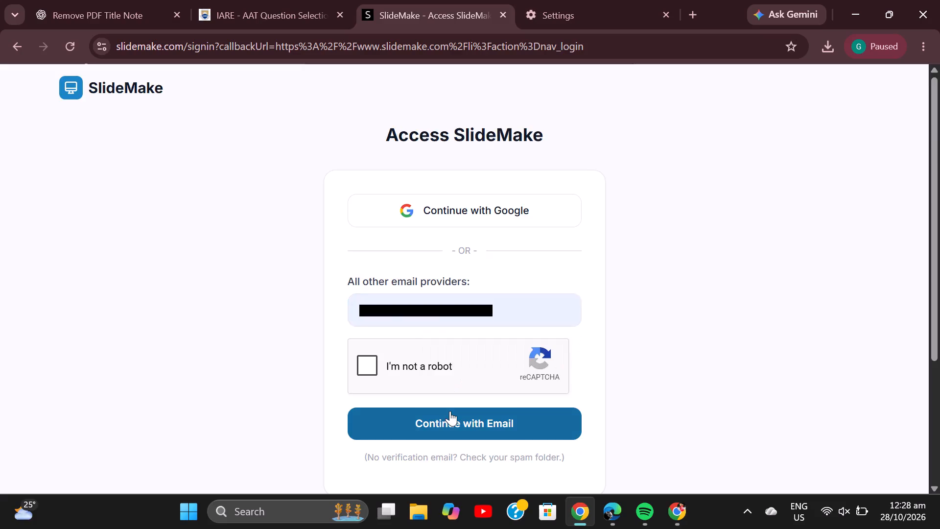
pyautogui.moveTo(596, 113); pyautogui.dragTo(598, 133)
pyautogui.click(598, 133)
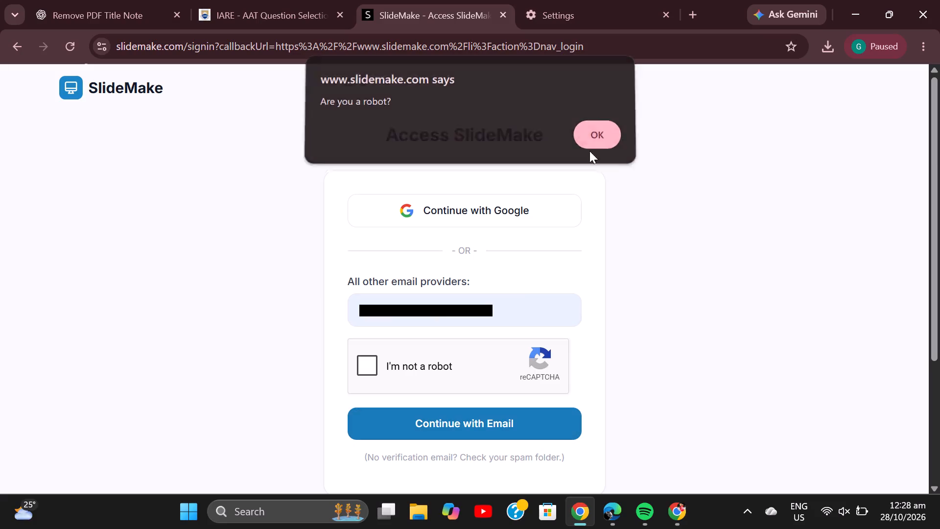
pyautogui.click(378, 369)
pyautogui.click(409, 415)
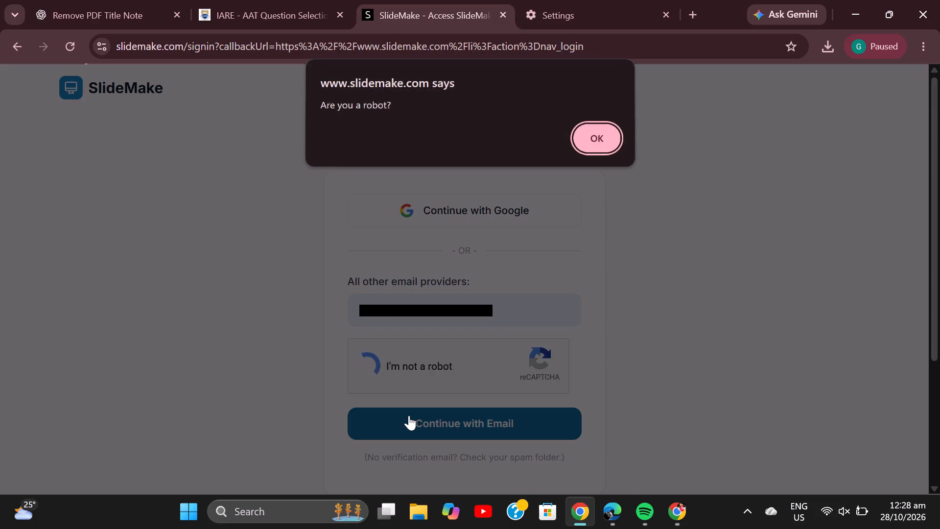
pyautogui.moveTo(600, 146); pyautogui.dragTo(590, 150)
pyautogui.click(590, 150)
pyautogui.click(488, 422)
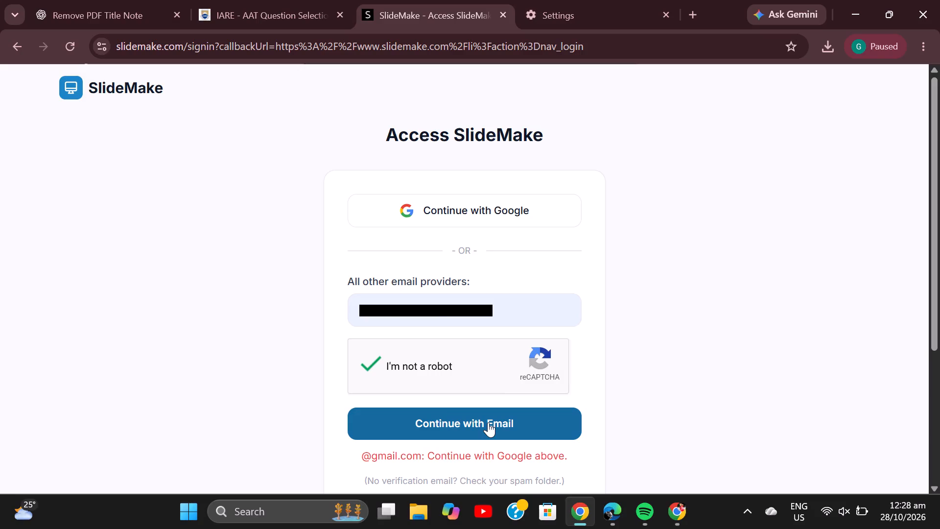
pyautogui.click(488, 422)
pyautogui.click(594, 143)
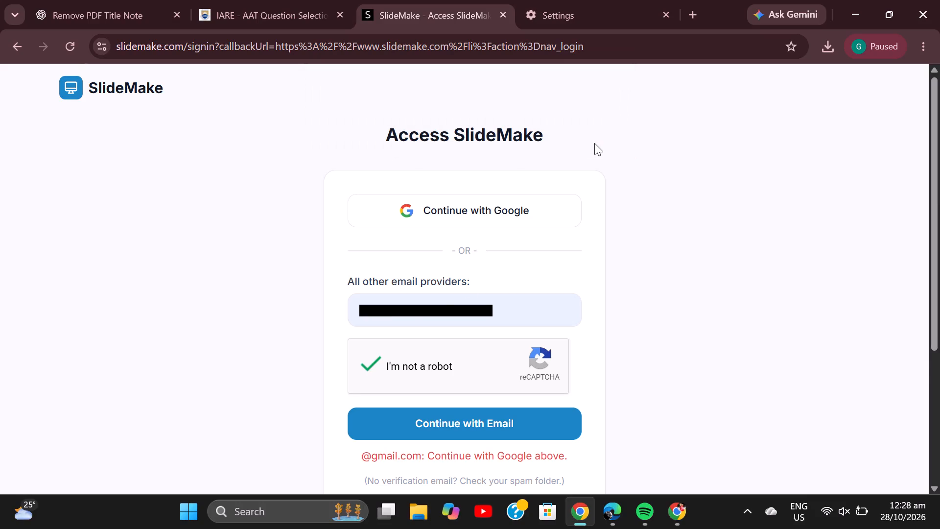
# Try to sign in to SlideMake with the Google account option instead of email.
pyautogui.click(461, 212)
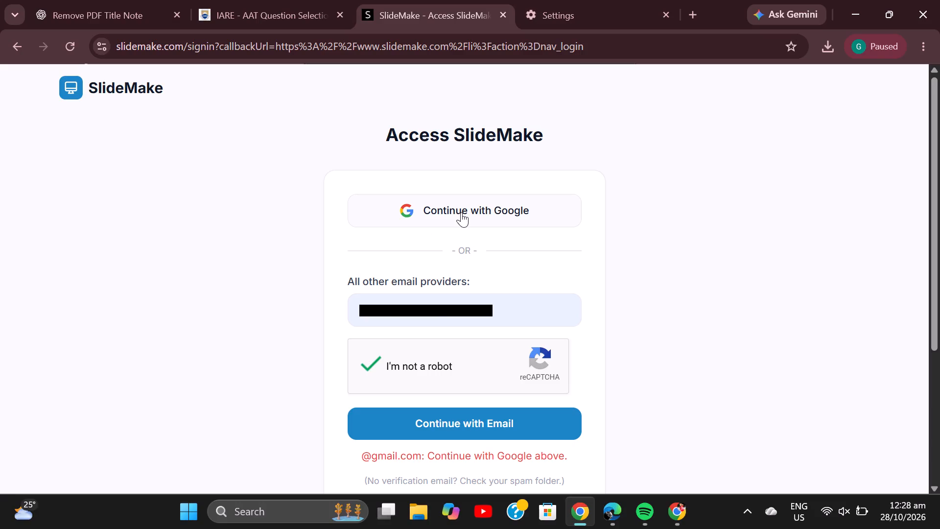
pyautogui.click(461, 212)
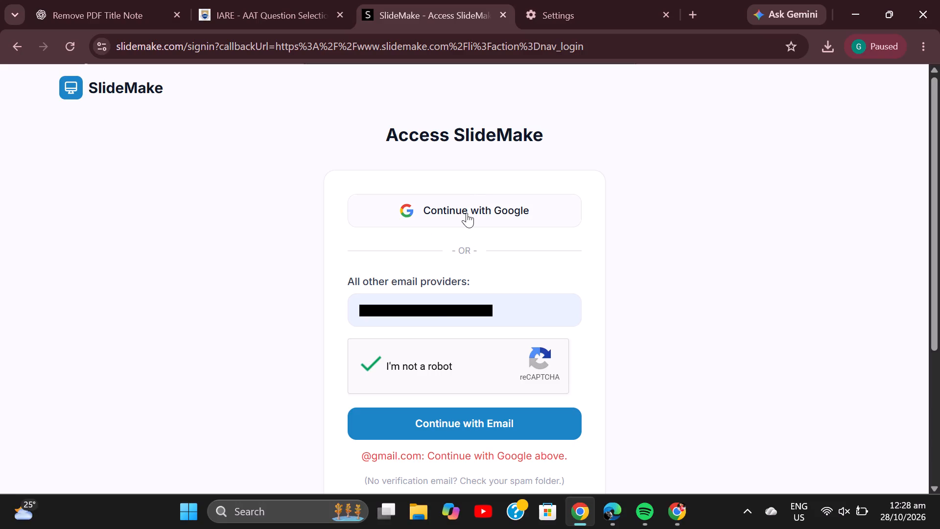
pyautogui.click(467, 213)
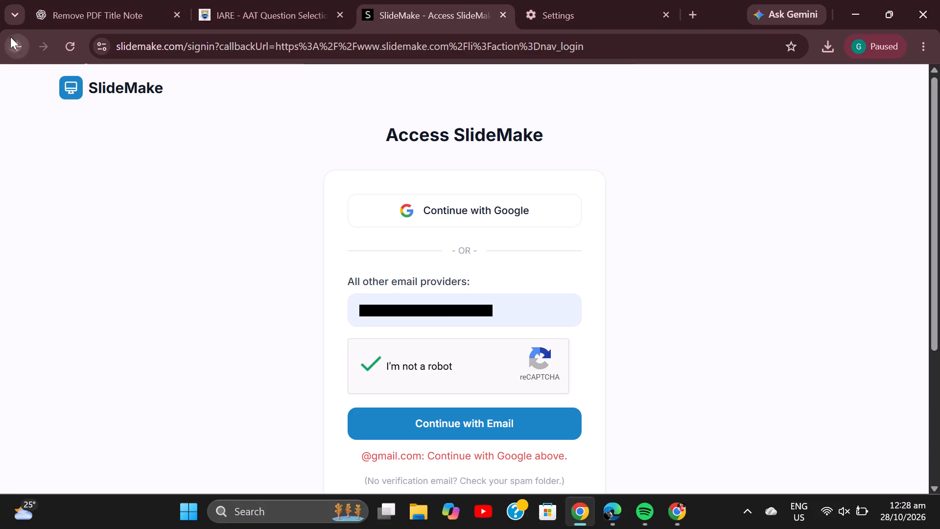
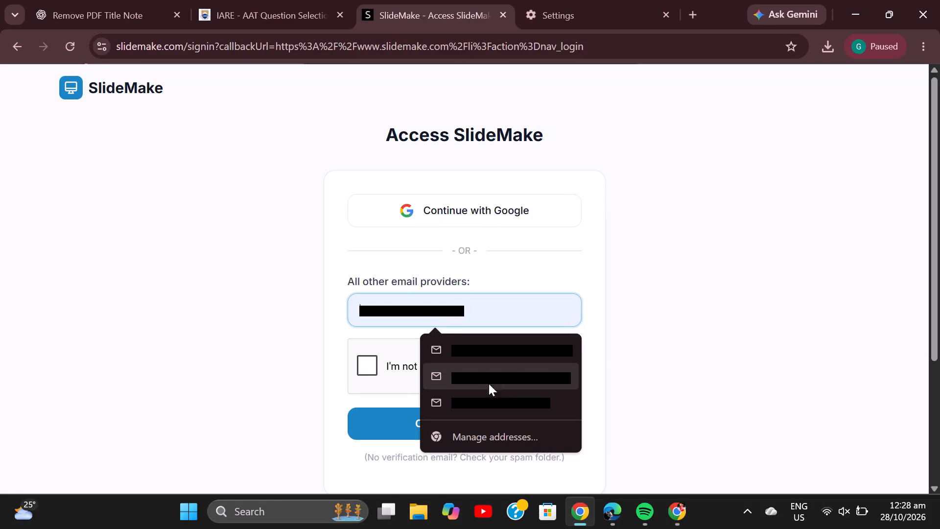
# Fill the sign-in form's email field with the first saved email address suggestion.
pyautogui.click(503, 346)
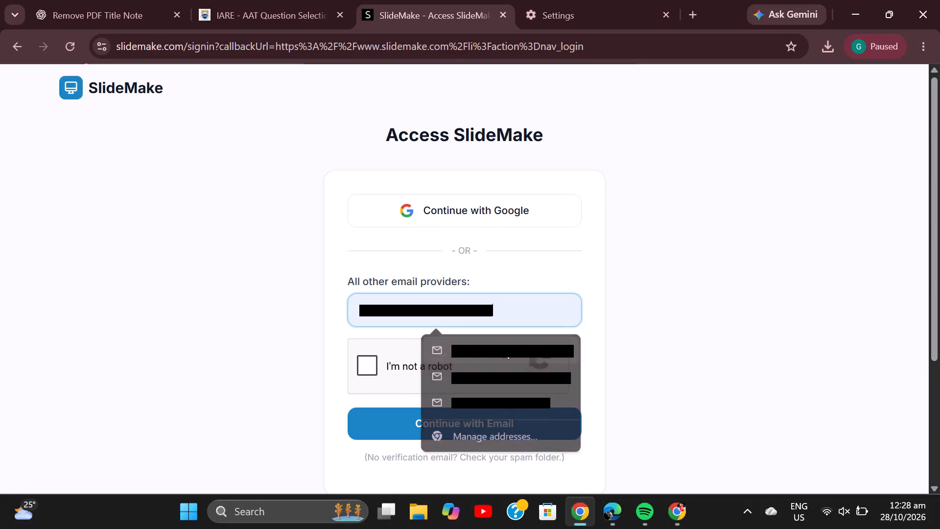
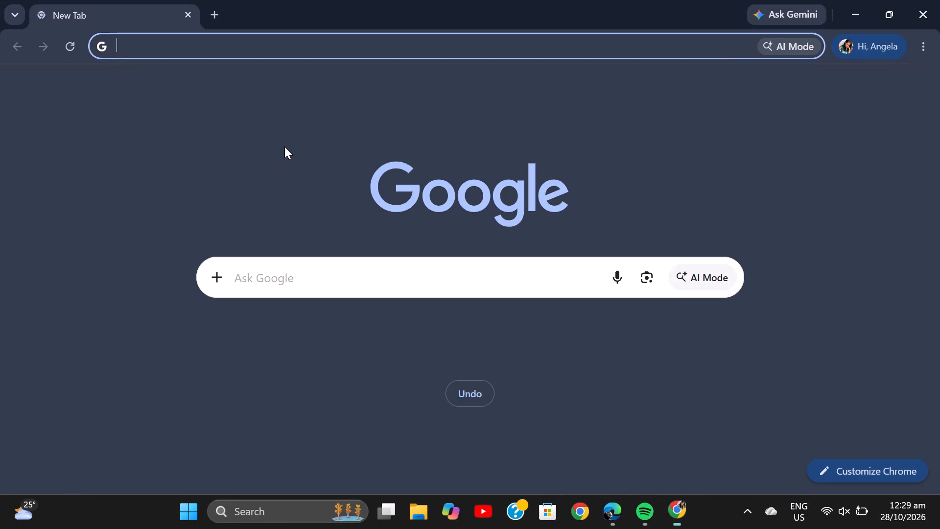
# Search the web for slidemaker in the new browser window and open the SlideMake website.
pyautogui.write('slid')
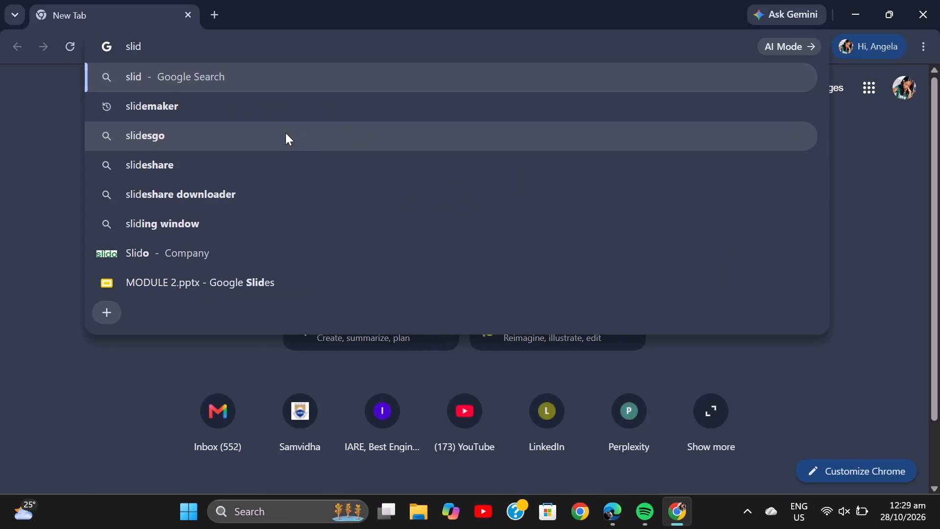
pyautogui.click(269, 106)
pyautogui.click(280, 232)
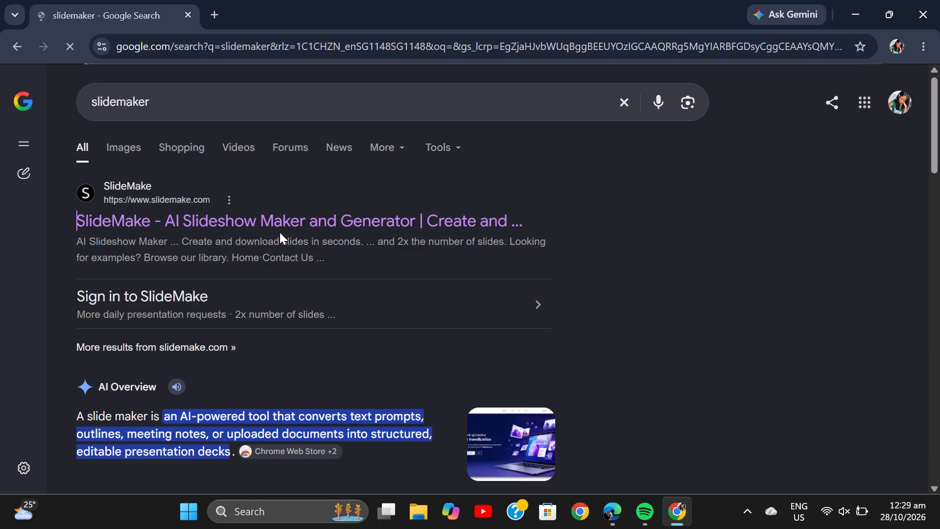
pyautogui.click(282, 224)
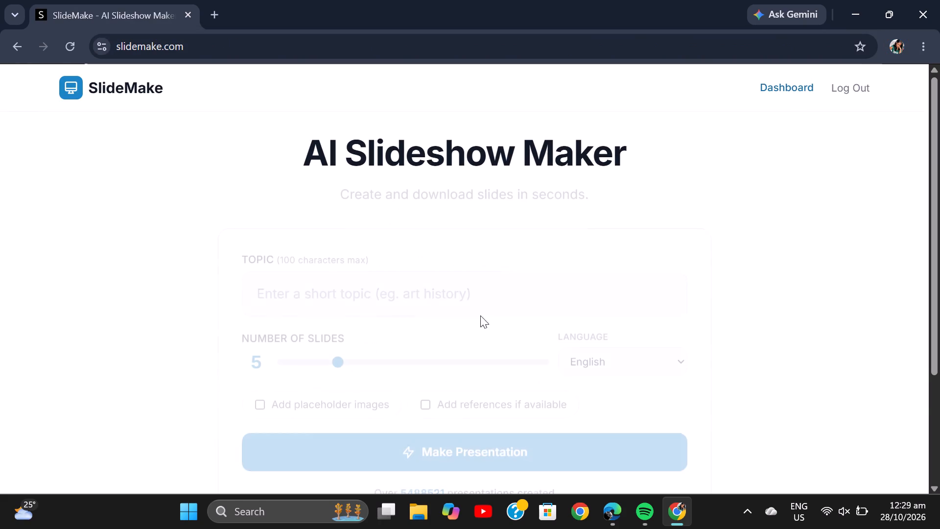
# Set the number of slides to 20 and make the topic field ready for entry.
pyautogui.moveTo(335, 350); pyautogui.dragTo(831, 392)
pyautogui.click(386, 284)
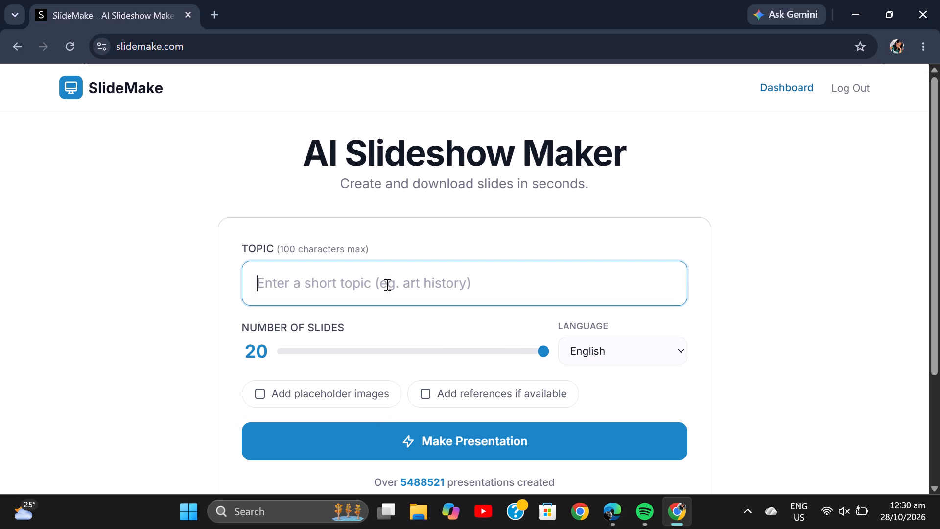
# Open the Samvidha student portal in a new tab and sign in with the saved credentials.
pyautogui.click(222, 11)
pyautogui.write('sam')
pyautogui.press('Return')
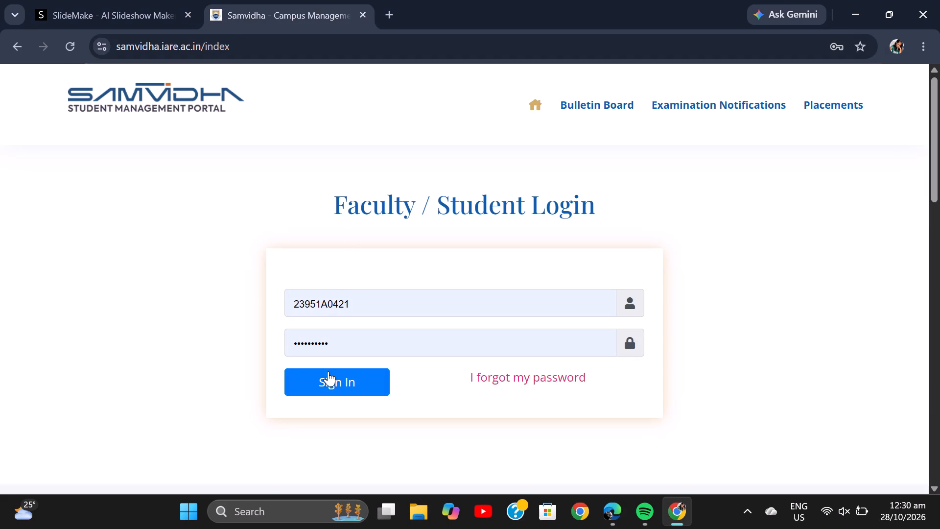
pyautogui.click(328, 371)
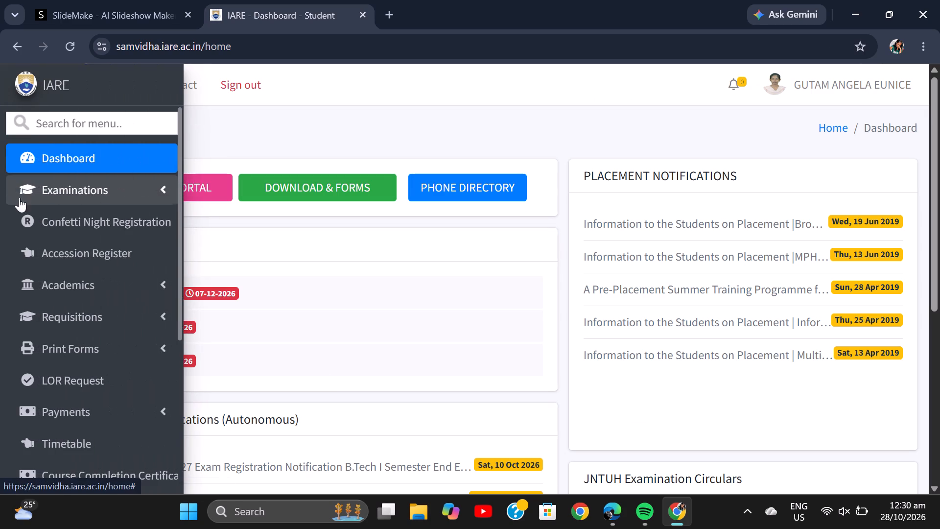
# Open the AAT-II page among the portal's uploads.
pyautogui.scroll(-4, 65, 382)
pyautogui.scroll(-7, 69, 439)
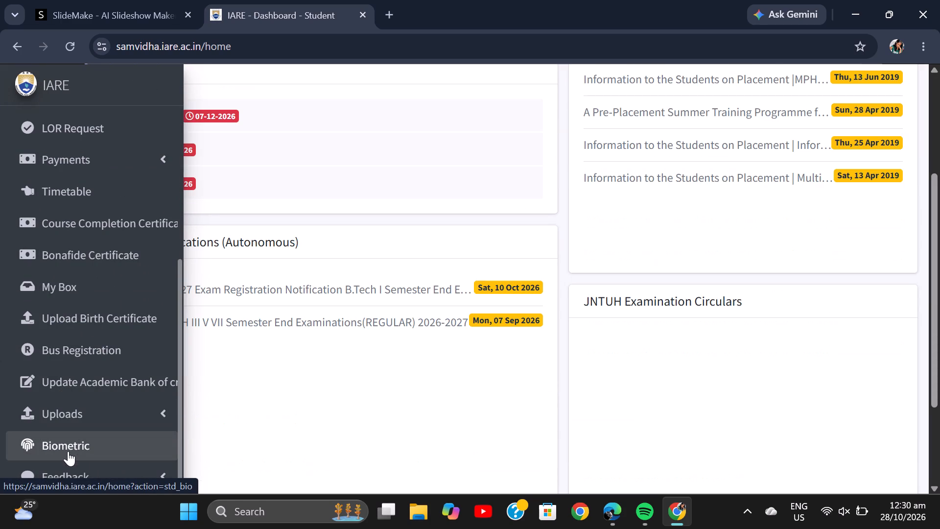
pyautogui.scroll(-3, 68, 451)
pyautogui.click(84, 418)
pyautogui.scroll(-5, 84, 418)
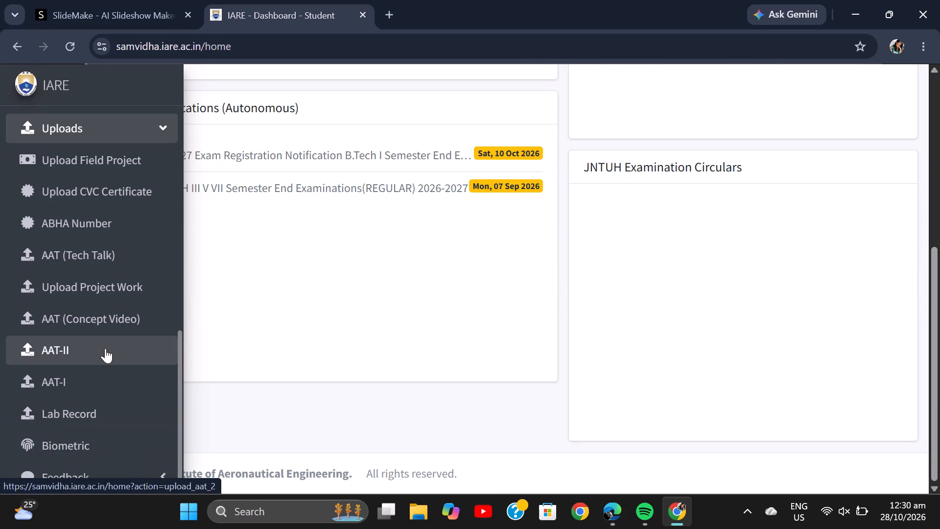
pyautogui.click(107, 348)
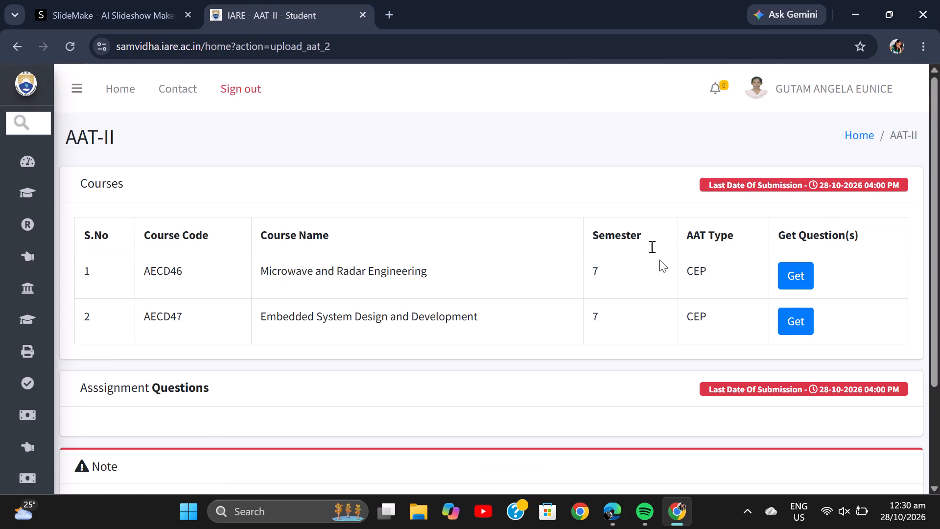
# Get the assigned AAT-II question for Microwave and Radar Engineering (AECD46) and review the upload requirements.
pyautogui.click(791, 289)
pyautogui.click(791, 283)
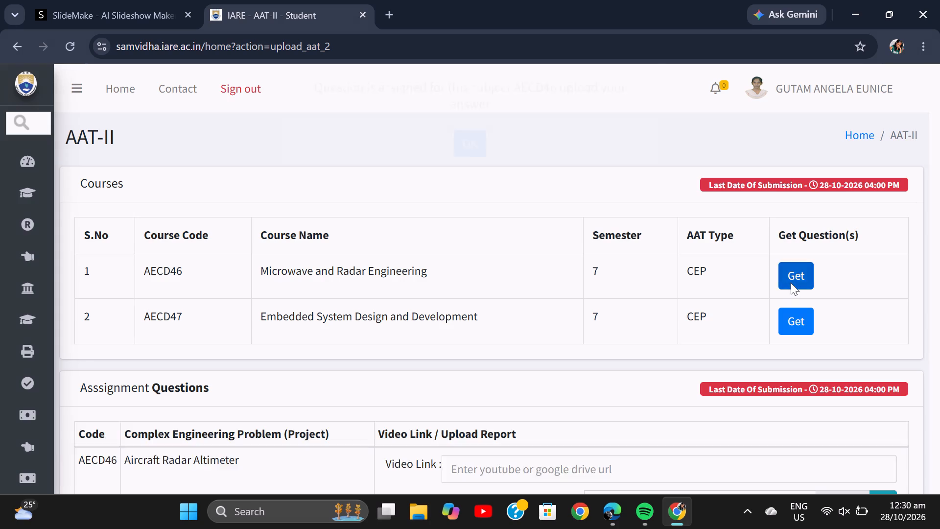
pyautogui.click(468, 364)
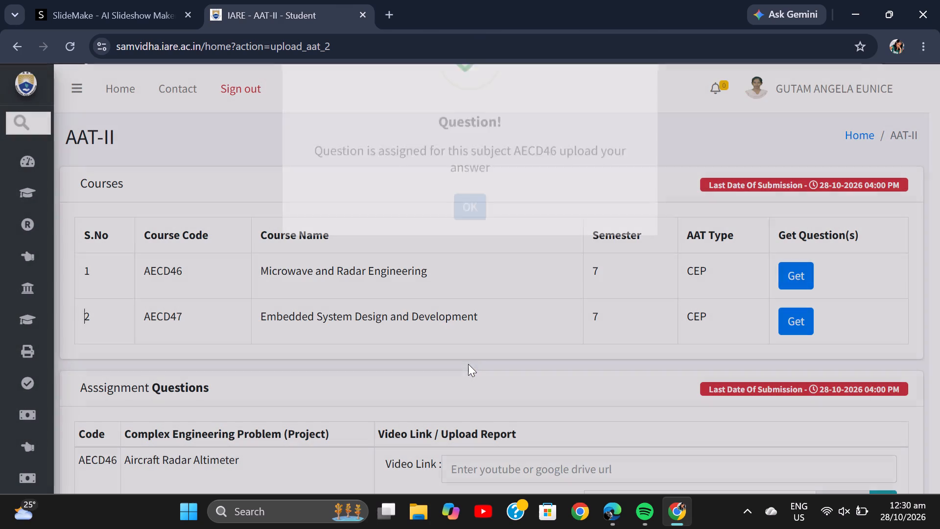
pyautogui.scroll(-1, 101, 439)
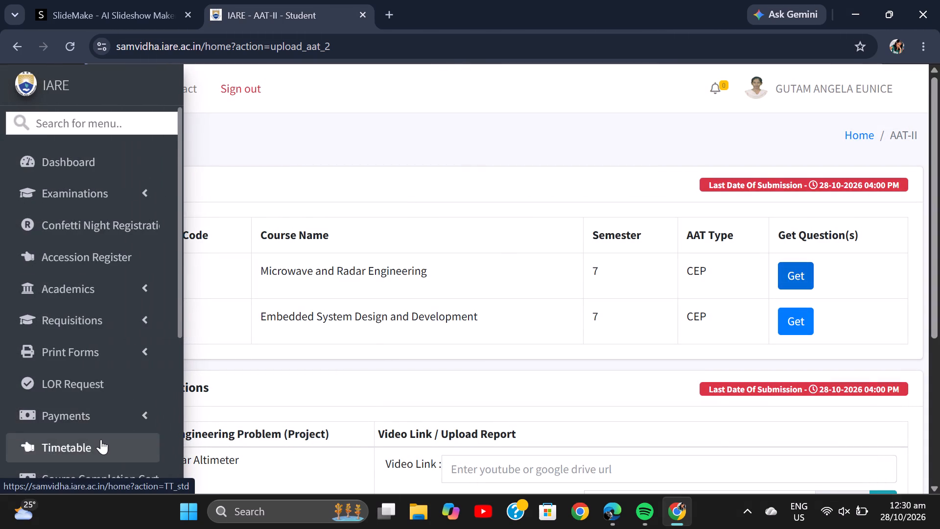
pyautogui.scroll(-5, 101, 439)
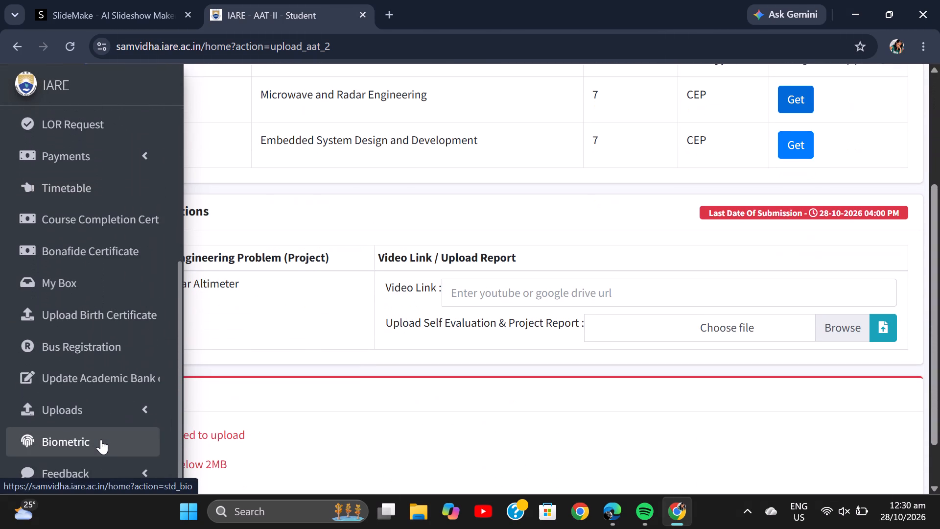
pyautogui.scroll(-1, 89, 420)
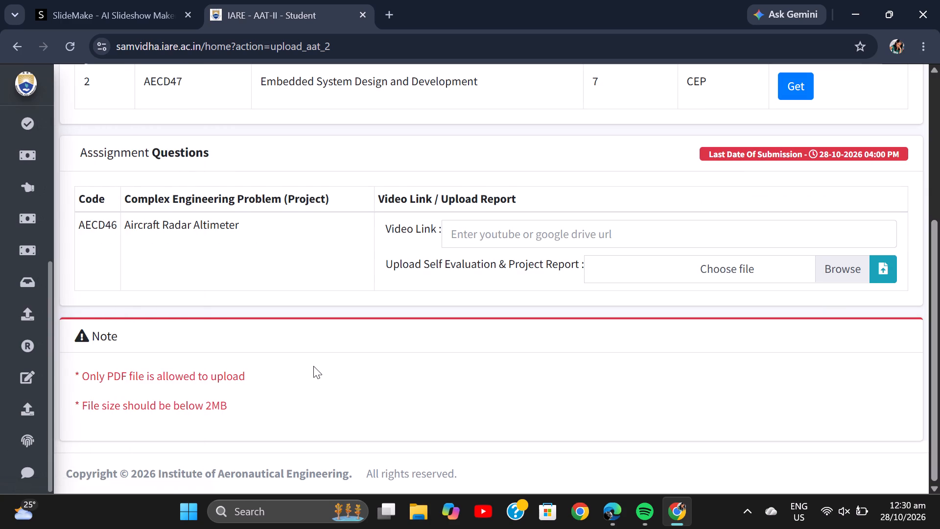
pyautogui.scroll(1, 313, 366)
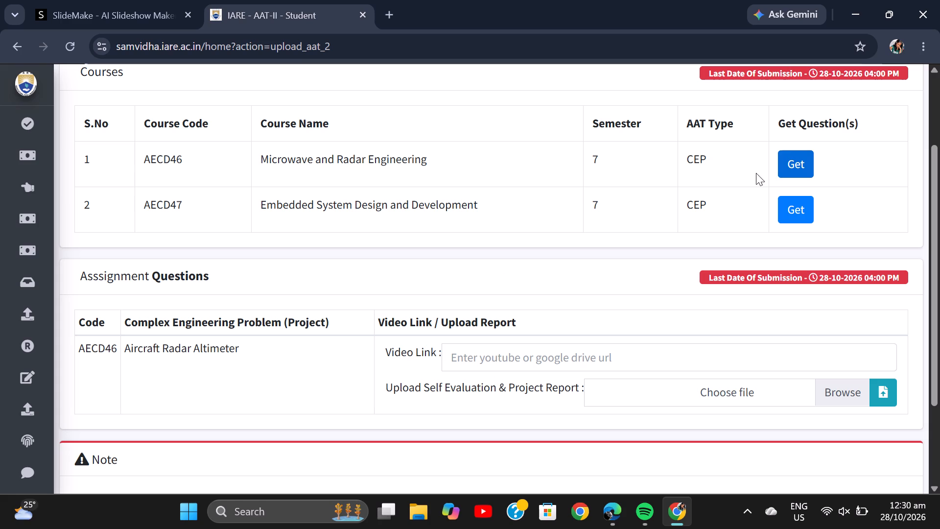
pyautogui.click(803, 166)
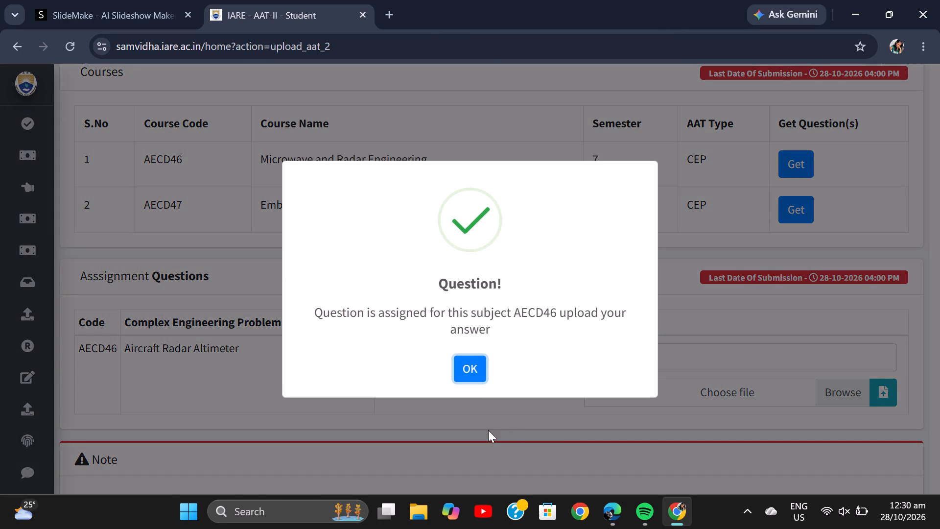
pyautogui.click(461, 389)
pyautogui.click(459, 380)
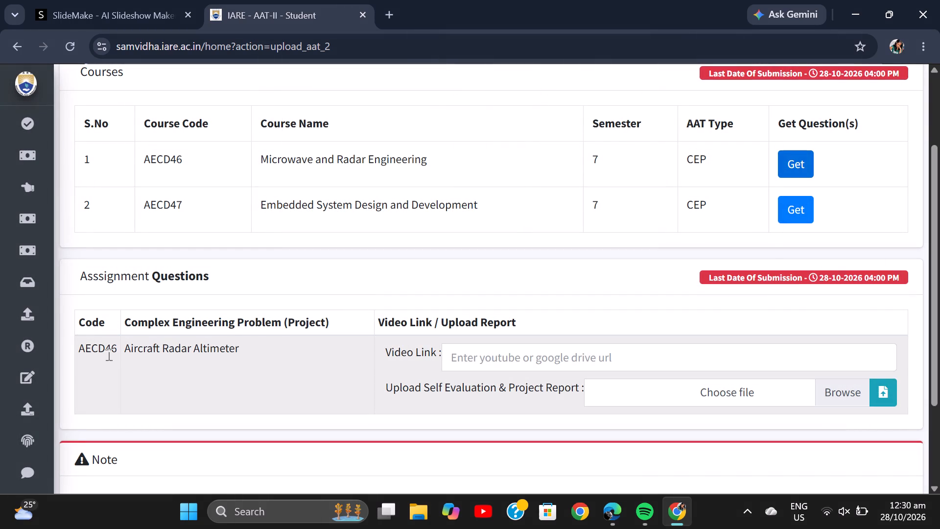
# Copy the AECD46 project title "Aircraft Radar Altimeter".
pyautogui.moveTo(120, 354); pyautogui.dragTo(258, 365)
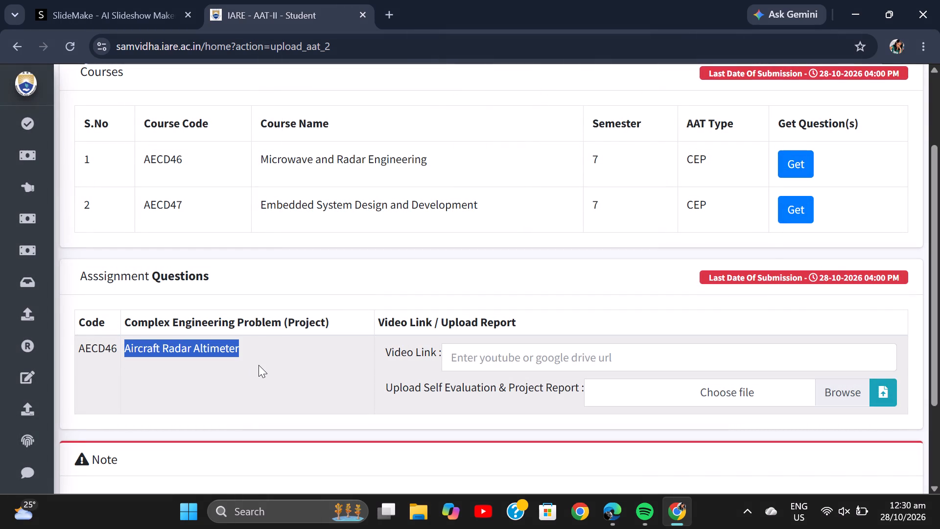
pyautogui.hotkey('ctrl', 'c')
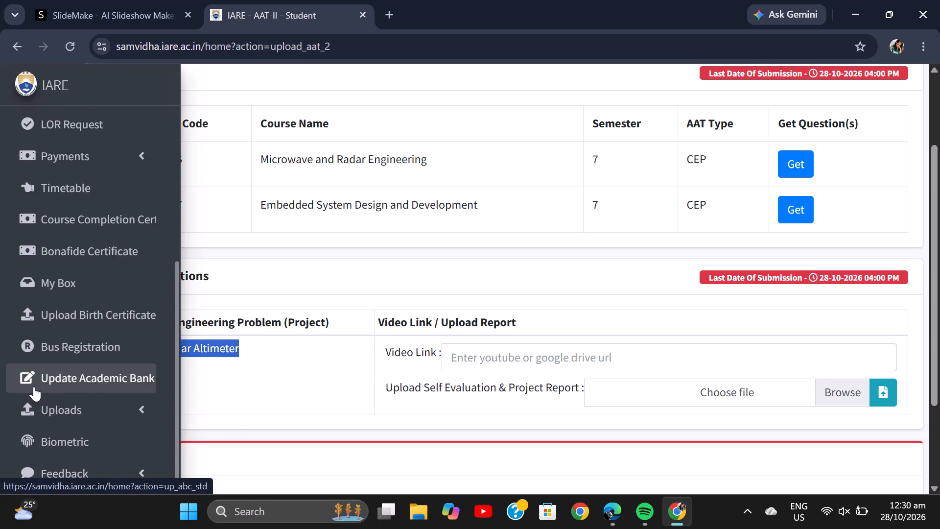
# Check the AAT (Tech Talk) page among the portal's uploads.
pyautogui.scroll(-4, 67, 418)
pyautogui.click(67, 418)
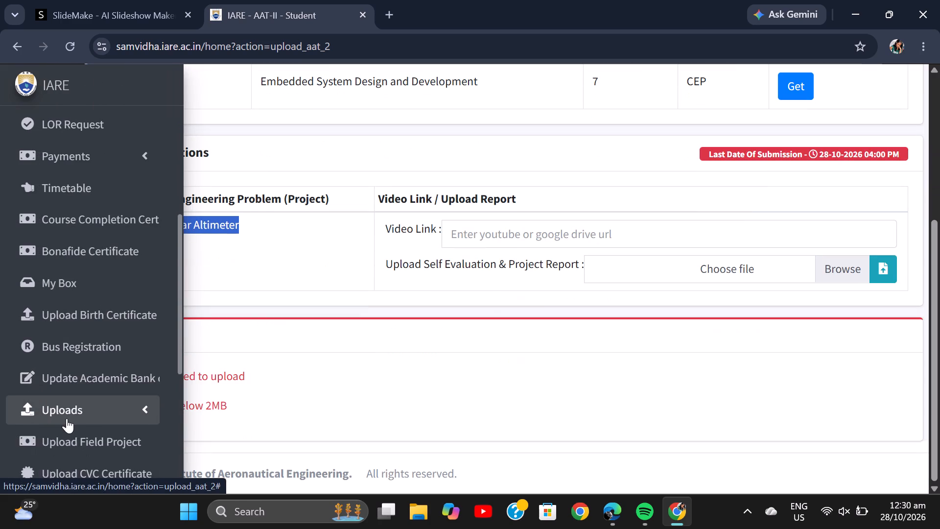
pyautogui.scroll(-3, 67, 418)
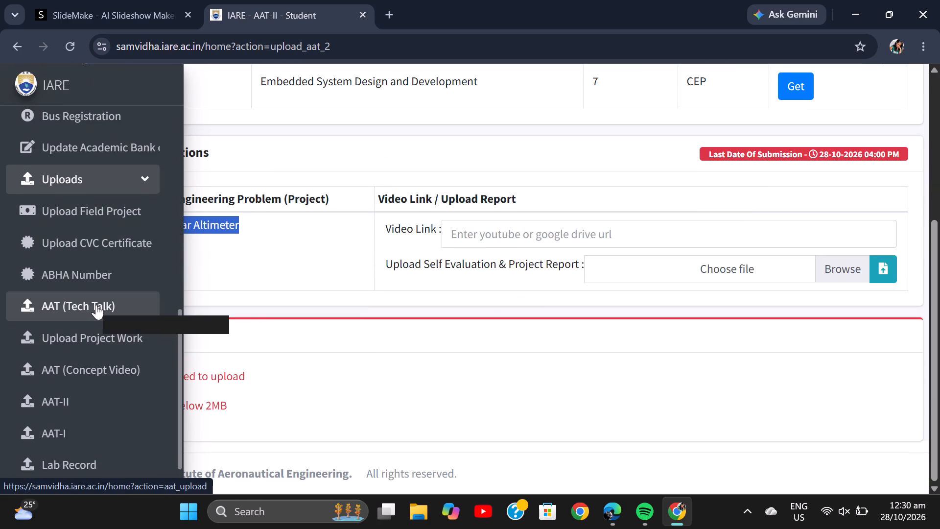
pyautogui.click(96, 305)
# Open the AAT (Concept Video) page among the portal's uploads.
pyautogui.scroll(-4, 35, 400)
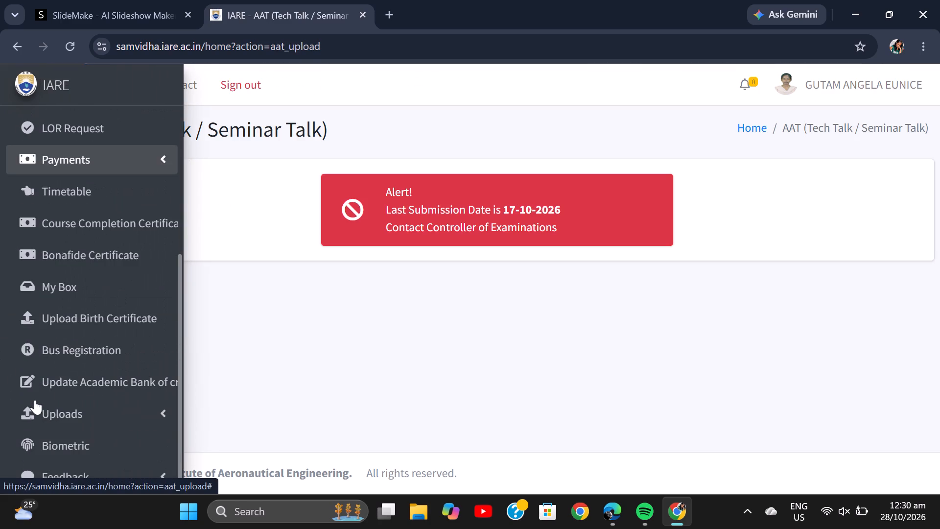
pyautogui.click(60, 421)
pyautogui.scroll(-3, 60, 421)
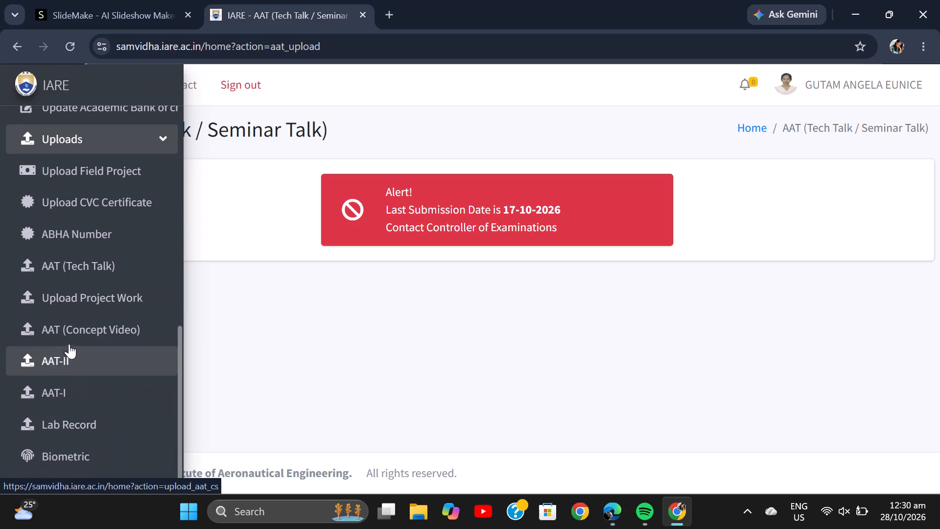
pyautogui.click(71, 331)
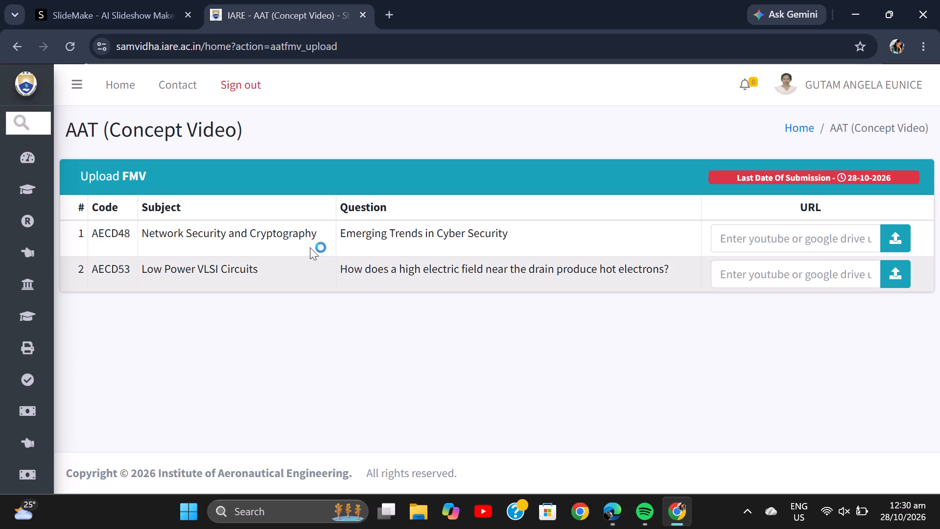
# Copy the Network Security question "Emerging Trends in Cyber Security" and generate a SlideMake presentation with it as the topic.
pyautogui.moveTo(341, 234); pyautogui.dragTo(552, 231)
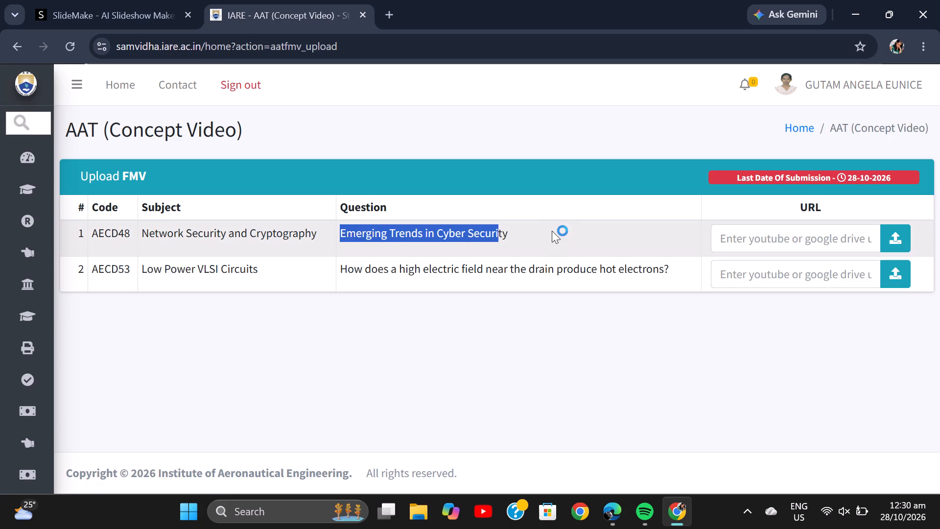
pyautogui.hotkey('ctrl', 'c')
pyautogui.click(165, 0)
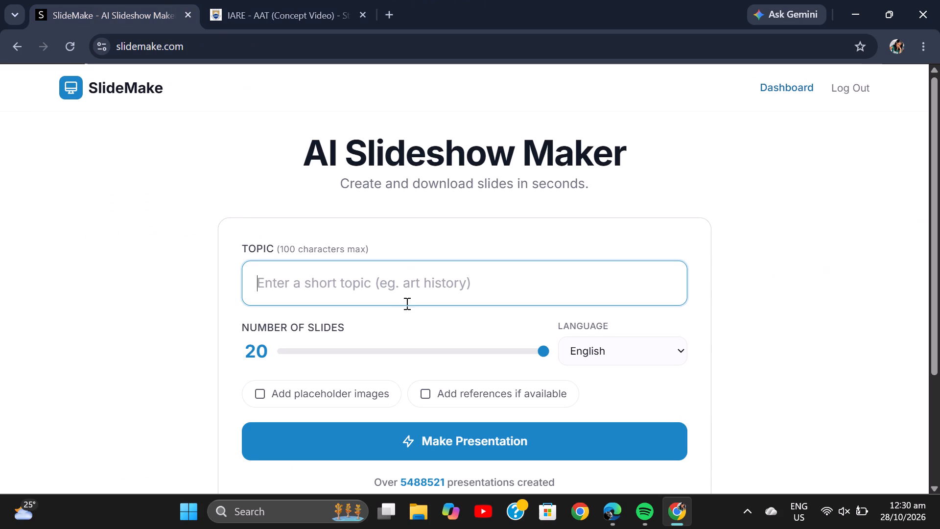
pyautogui.hotkey('ctrl', 'v')
pyautogui.press('Return')
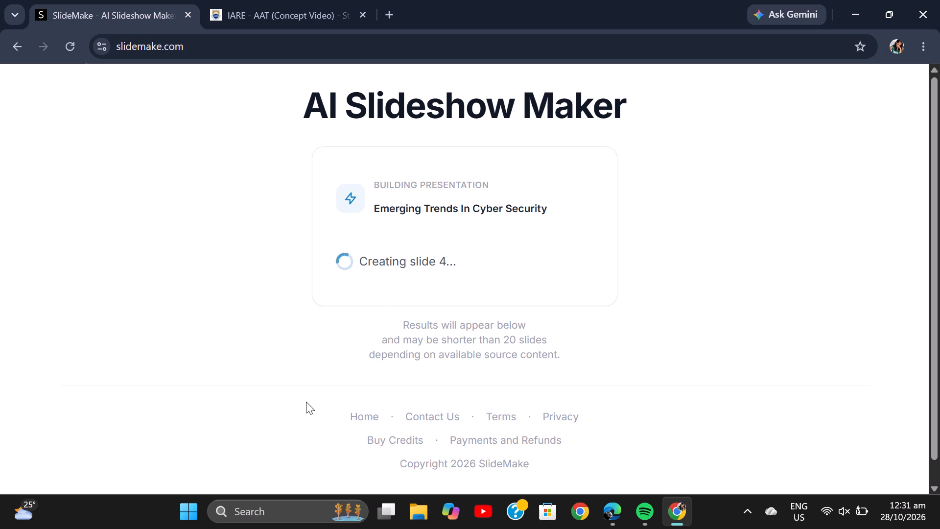
# Close the Microsoft Edge and Spotify windows running in the background.
pyautogui.click(605, 506)
pyautogui.click(939, 0)
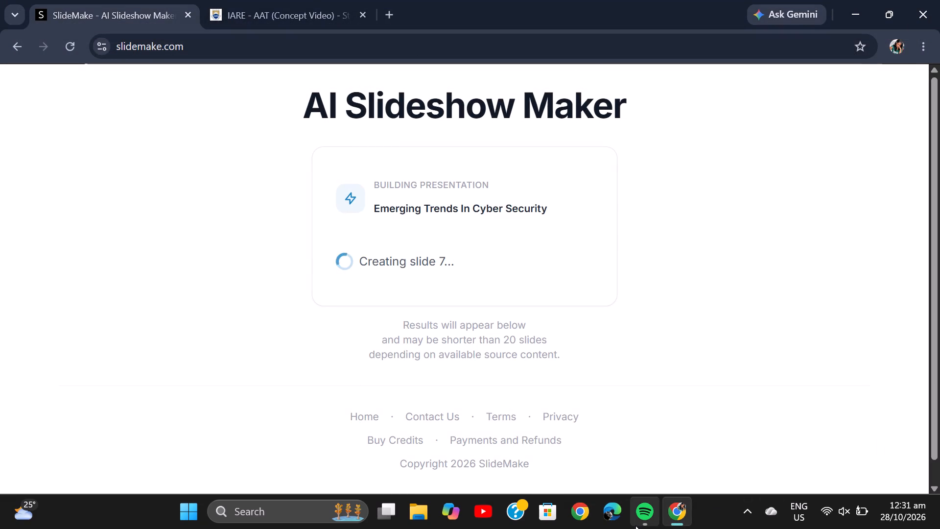
pyautogui.click(642, 523)
pyautogui.click(583, 49)
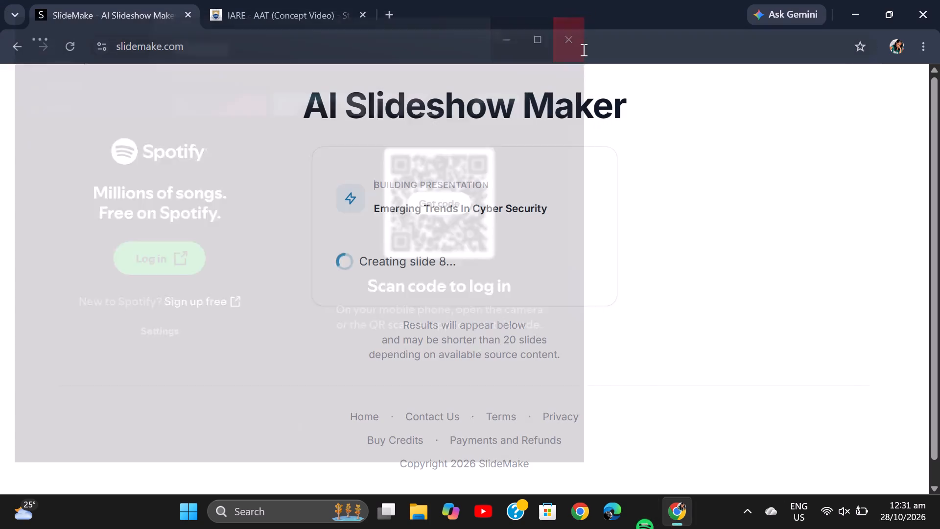
# Search the web for slidemaker in another new tab.
pyautogui.click(276, 0)
pyautogui.click(390, 2)
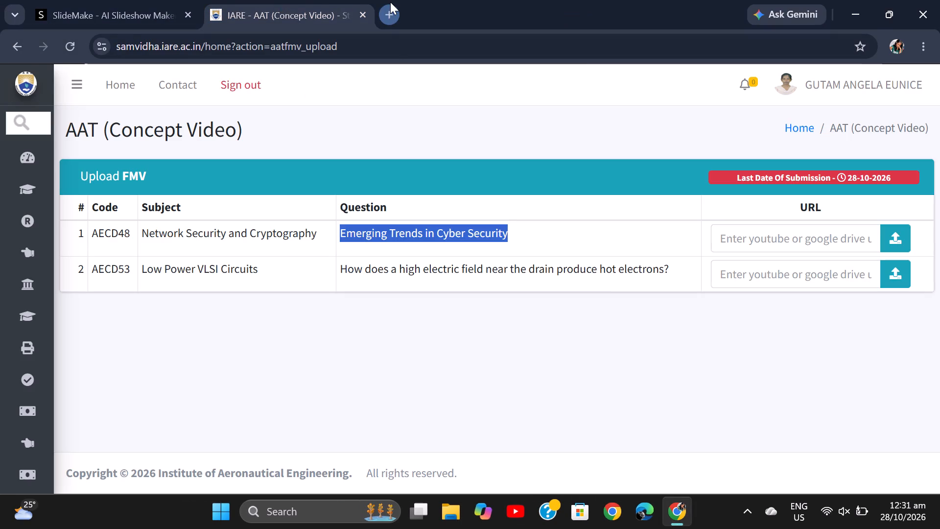
pyautogui.write('slid')
pyautogui.press('Return')
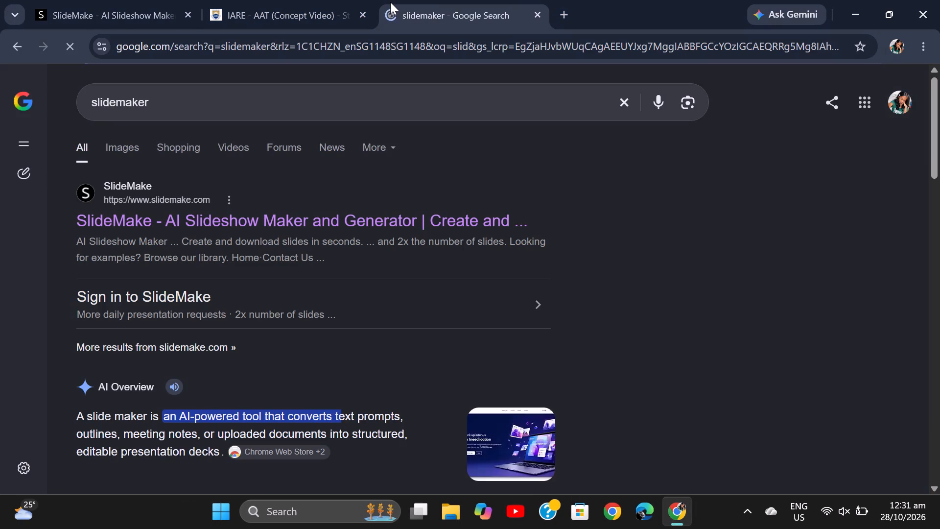
# Copy the Low Power VLSI Circuits question "How does a high electric field near the drain produce hot electrons?" and return to the slidemaker search results.
pyautogui.click(86, 0)
pyautogui.click(227, 0)
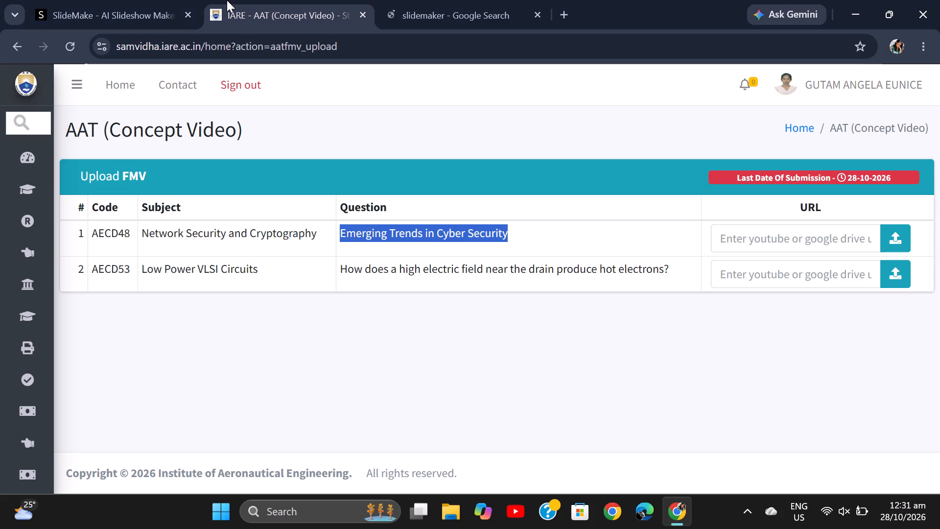
pyautogui.moveTo(339, 271); pyautogui.dragTo(652, 278)
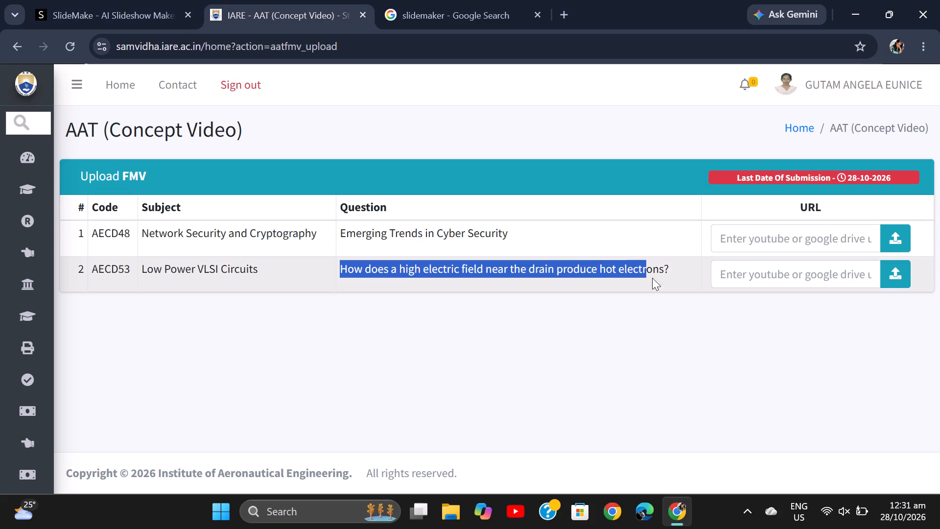
pyautogui.moveTo(652, 278); pyautogui.dragTo(677, 269)
pyautogui.hotkey('ctrl', 'c')
pyautogui.click(488, 0)
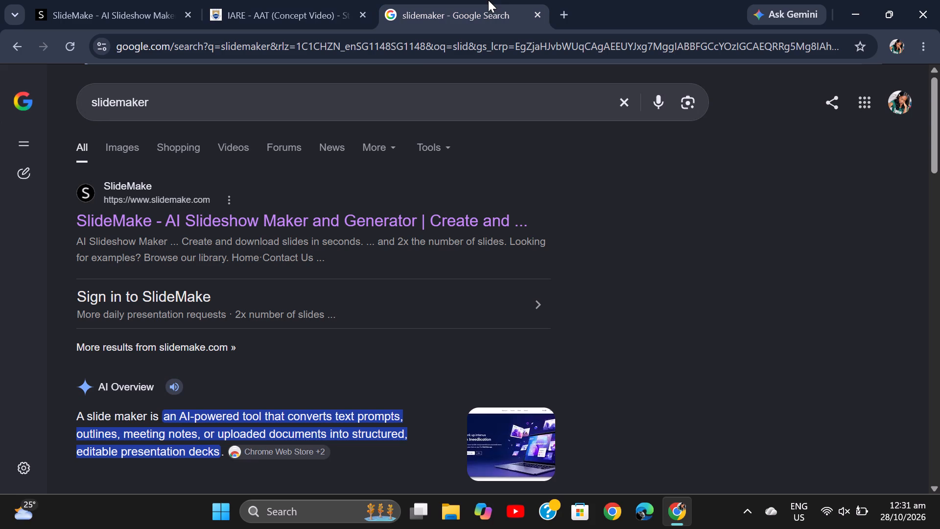
# Open the SlideMake site from the search results and check on the Cyber Security presentation being generated.
pyautogui.click(310, 208)
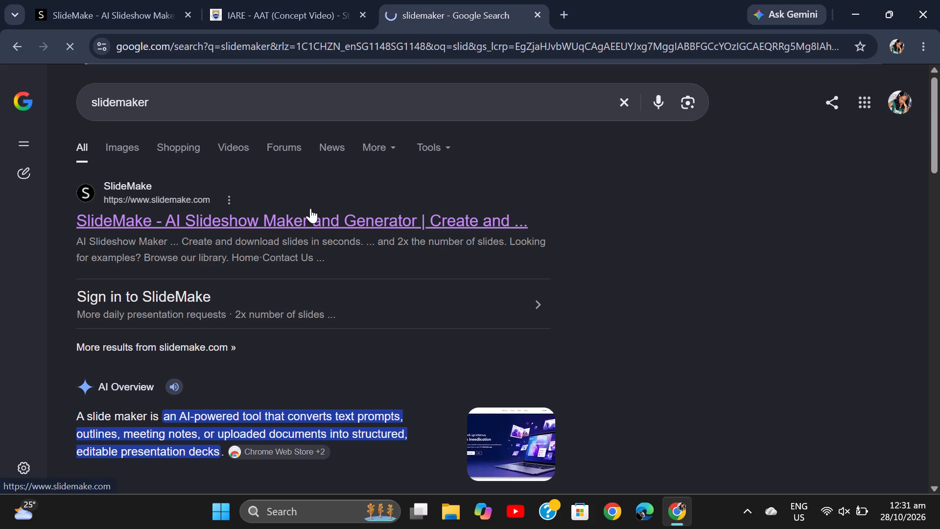
pyautogui.click(91, 0)
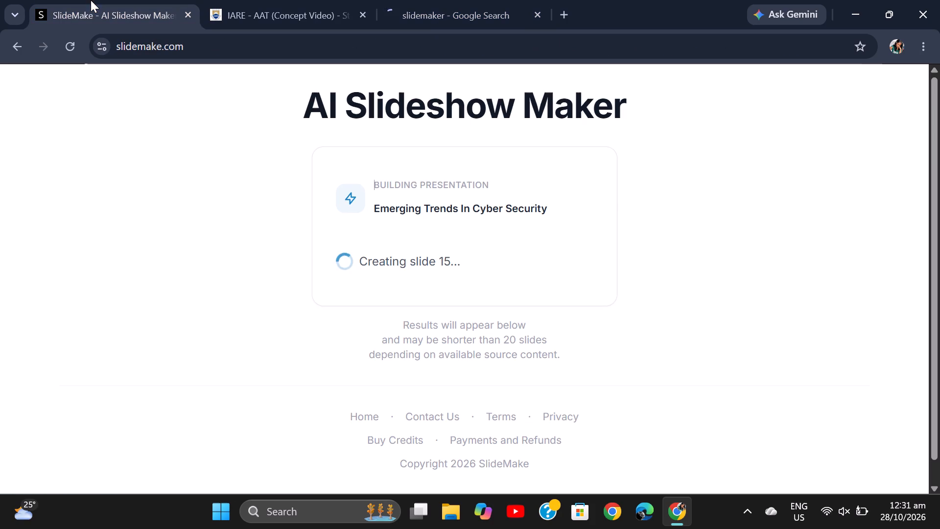
# Move the Samvidha portal tab ahead of the SlideMake tabs and recopy the selected Low Power VLSI Circuits question.
pyautogui.click(282, 1)
pyautogui.moveTo(281, 1); pyautogui.dragTo(257, 2)
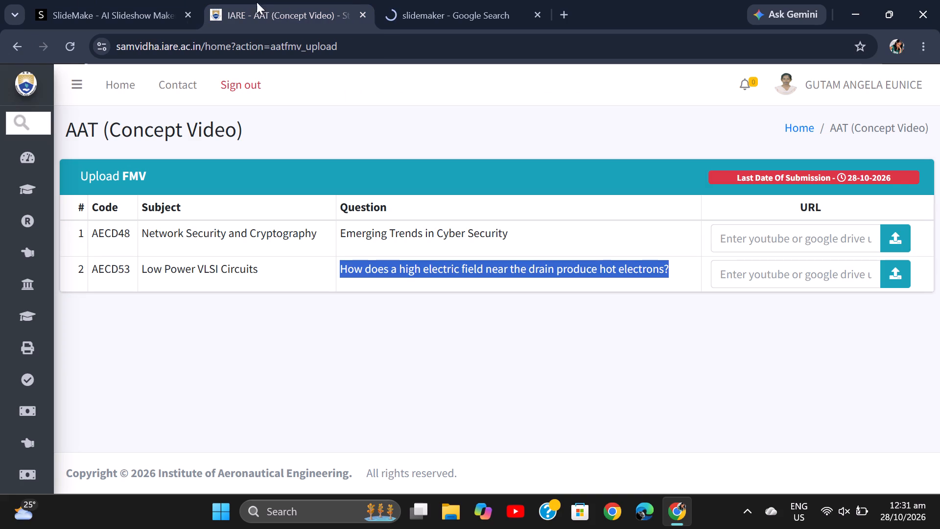
pyautogui.moveTo(257, 2); pyautogui.dragTo(65, 0)
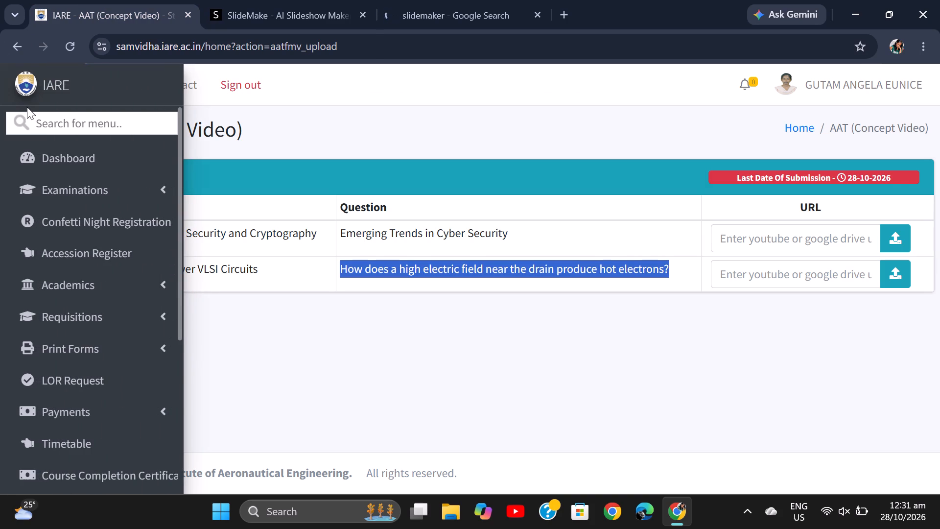
pyautogui.hotkey('ctrl', 'c')
# Open the AAT-II page from the uploads section of the Samvidha portal.
pyautogui.scroll(-8, 135, 321)
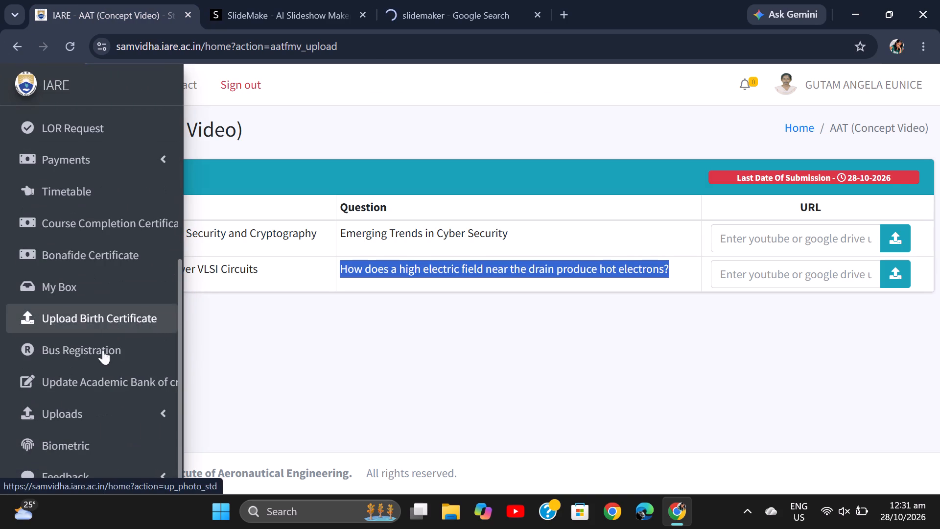
pyautogui.scroll(-6, 109, 381)
pyautogui.scroll(-2, 101, 424)
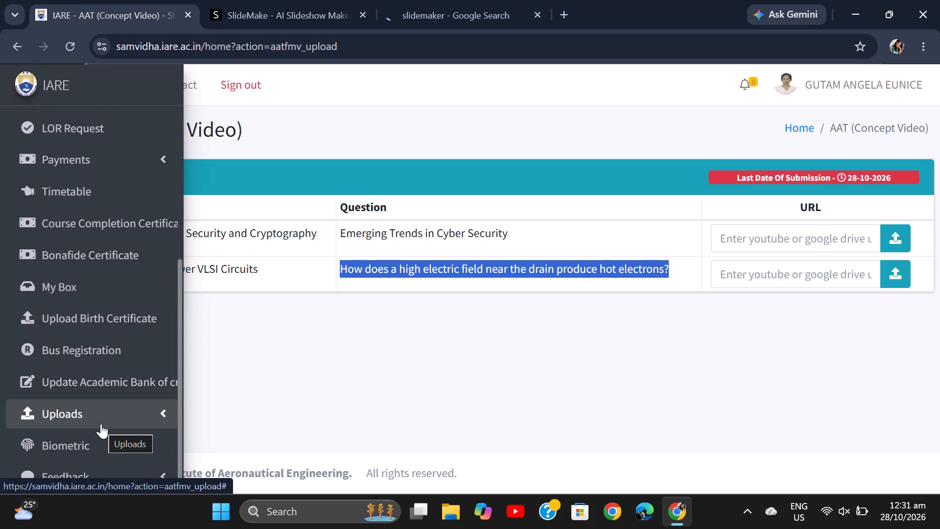
pyautogui.click(101, 424)
pyautogui.scroll(-5, 101, 424)
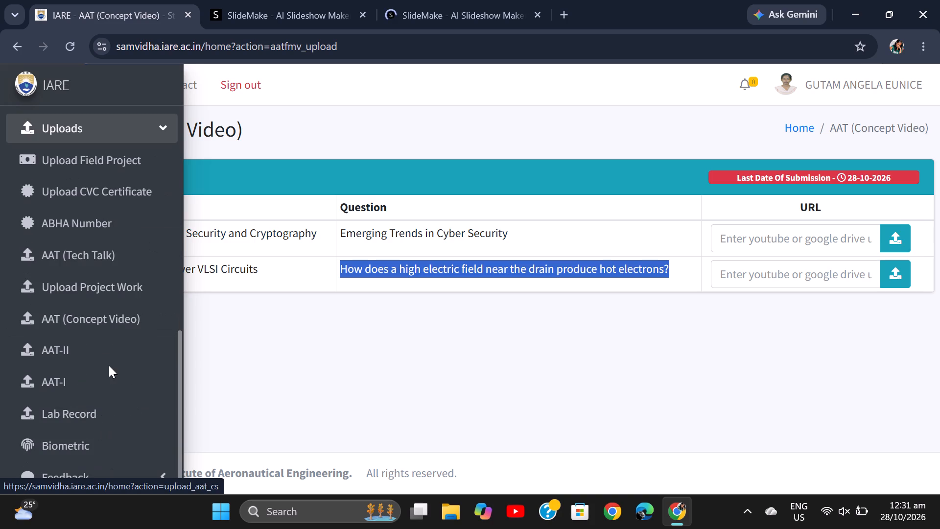
pyautogui.click(109, 365)
pyautogui.click(106, 351)
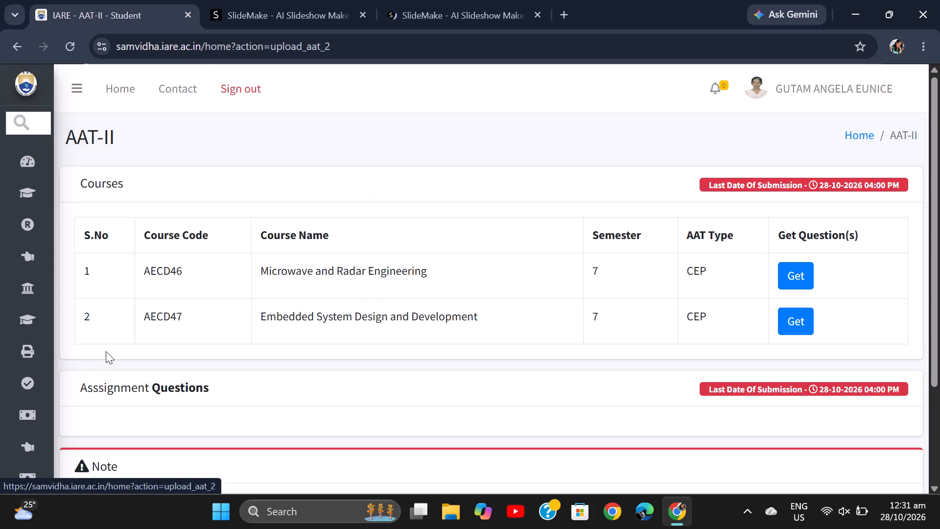
# Get the assigned AAT-II questions for Microwave and Radar Engineering (AECD46) and Embedded System Design and Development (AECD47).
pyautogui.scroll(-3, 400, 346)
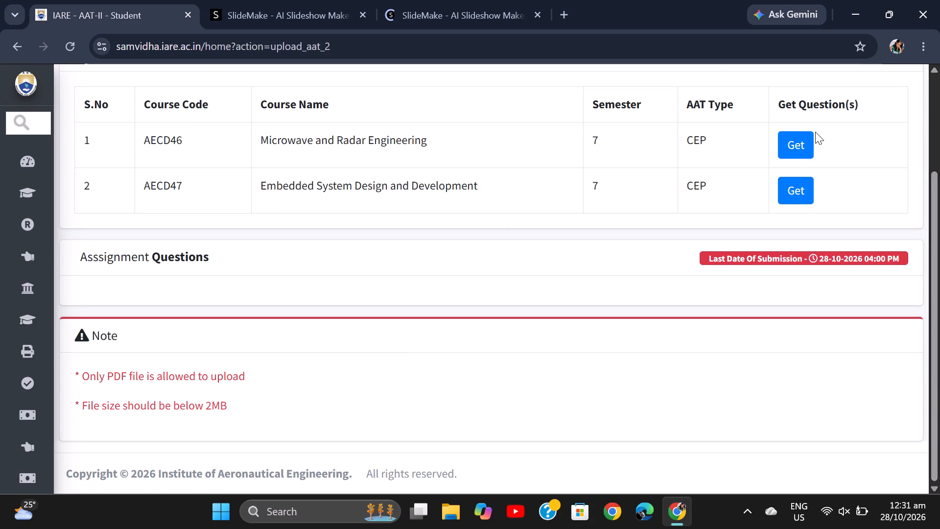
pyautogui.click(815, 132)
pyautogui.click(794, 139)
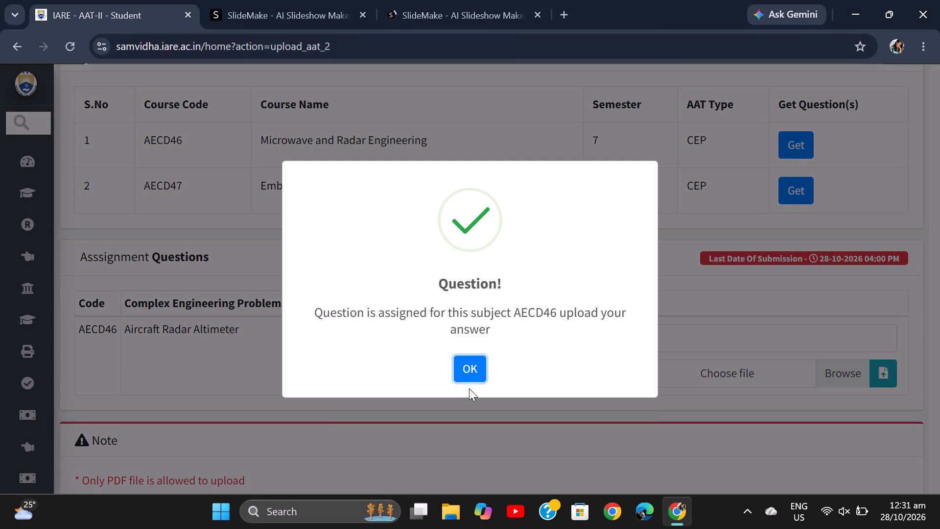
pyautogui.click(472, 378)
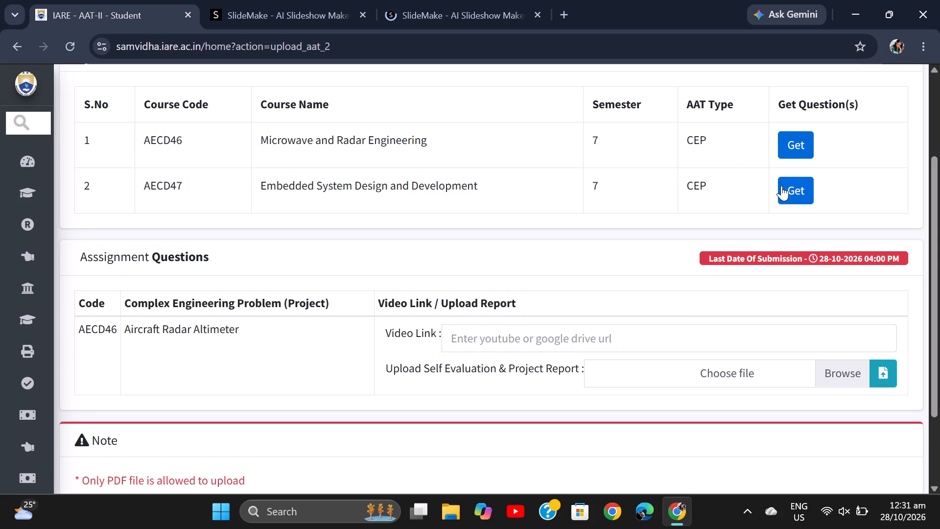
pyautogui.click(781, 186)
pyautogui.click(449, 352)
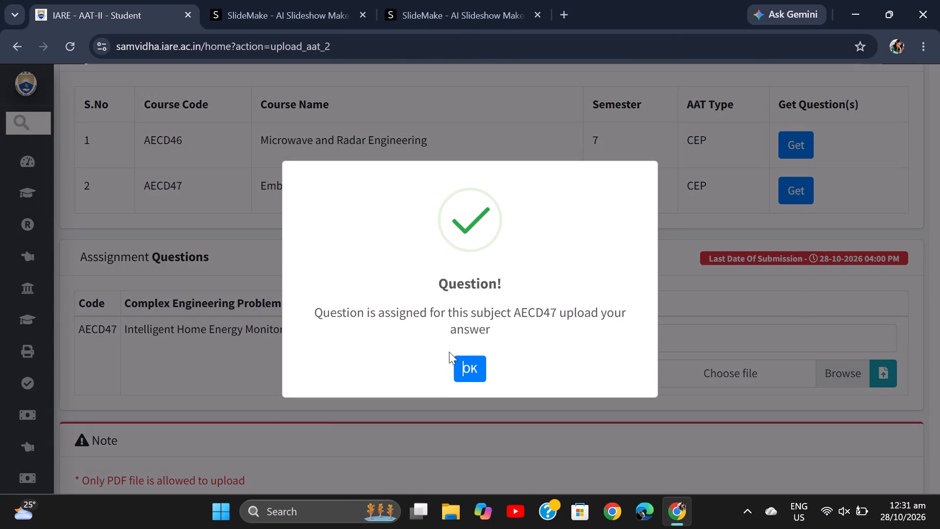
pyautogui.moveTo(448, 365); pyautogui.dragTo(460, 364)
pyautogui.click(460, 364)
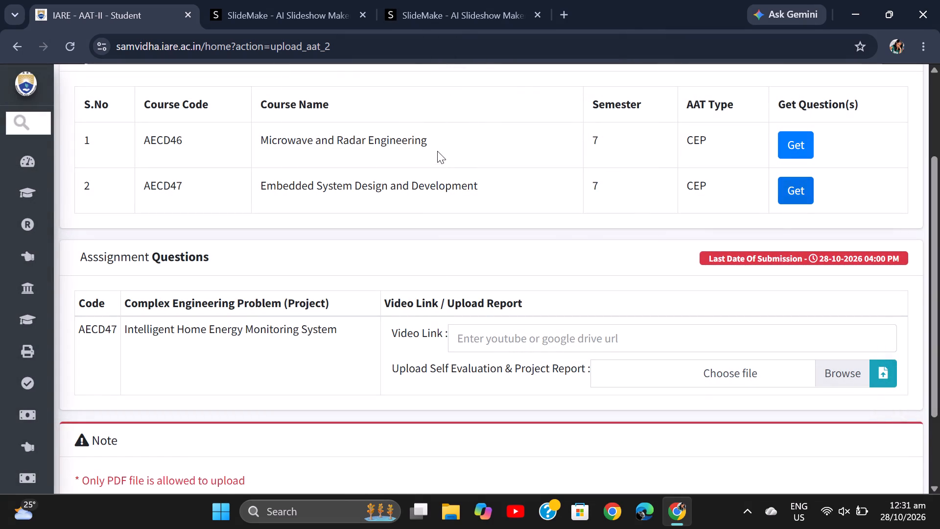
# Generate a 20-slide SlideMake presentation with the copied question "How does a high electric field near the drain produce hot electrons?" as the topic.
pyautogui.click(404, 0)
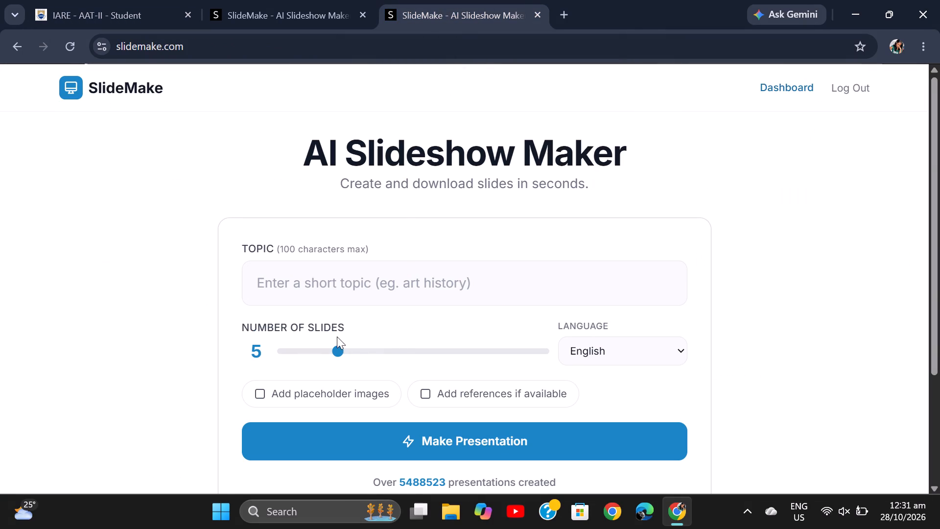
pyautogui.moveTo(336, 347); pyautogui.dragTo(681, 342)
pyautogui.click(571, 286)
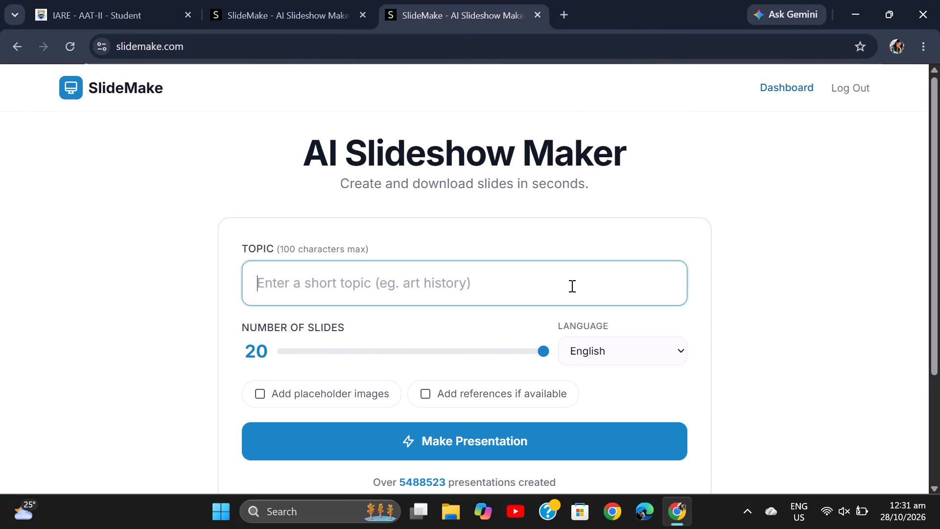
pyautogui.hotkey('ctrl', 'v')
pyautogui.press('Return')
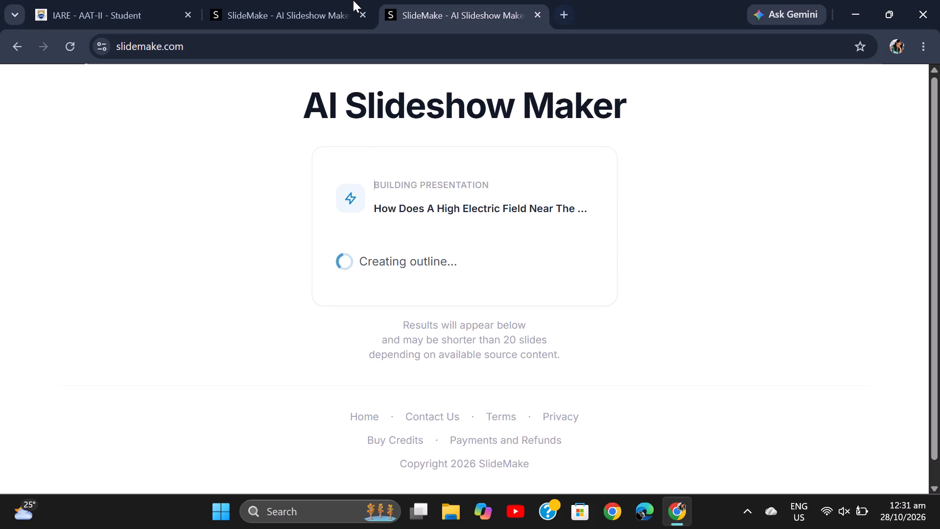
# Download the finished "Emerging Trends In Cyber Security" presentation as PPTX and check on the hot electrons presentation.
pyautogui.click(343, 0)
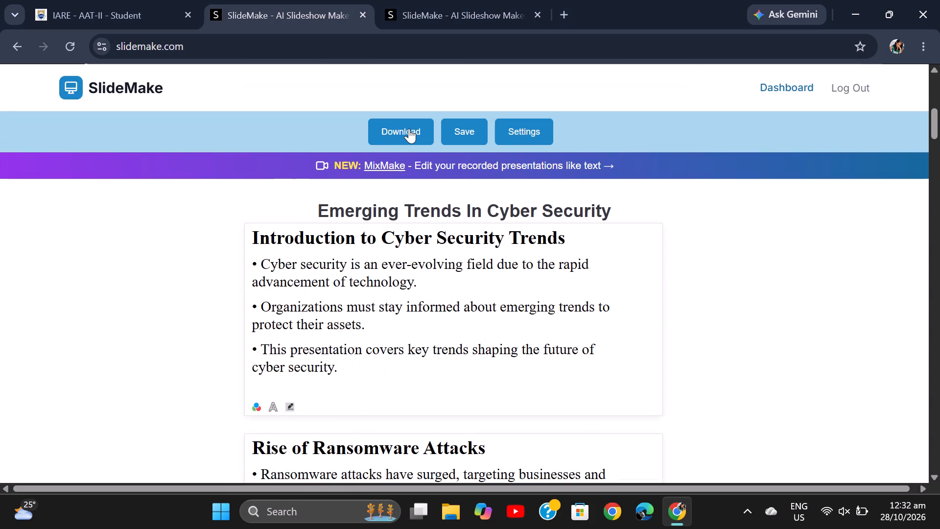
pyautogui.click(409, 128)
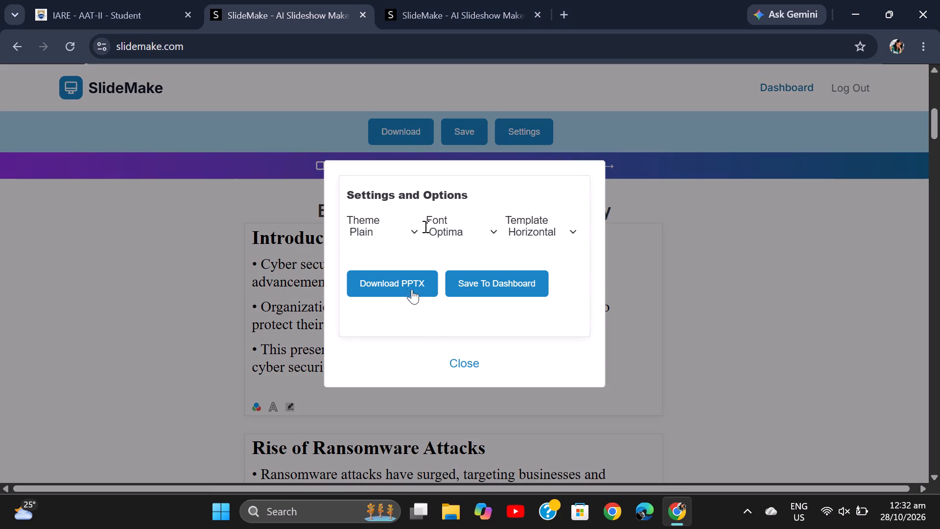
pyautogui.click(412, 276)
pyautogui.click(658, 180)
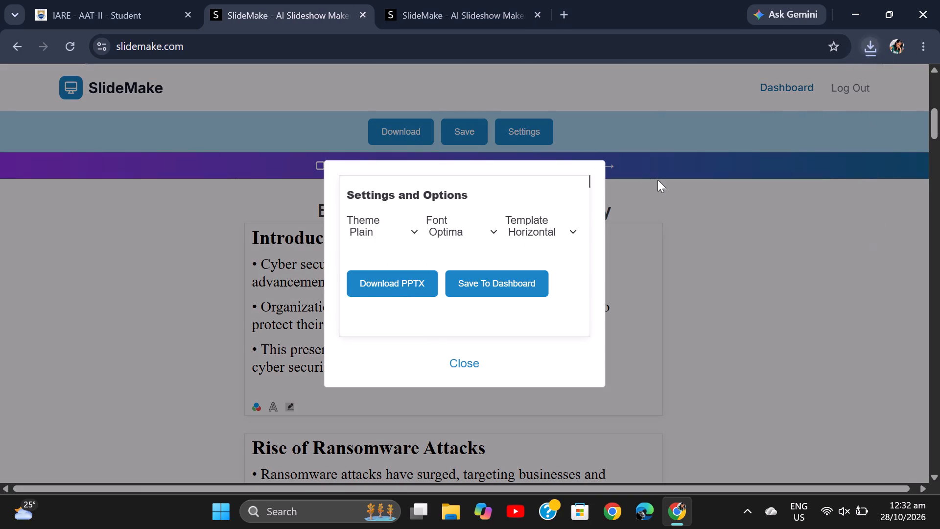
pyautogui.click(497, 0)
# Clear the topic "Emerging Trends in Cyber Security" from the form of the first SlideMake presentation.
pyautogui.click(295, 0)
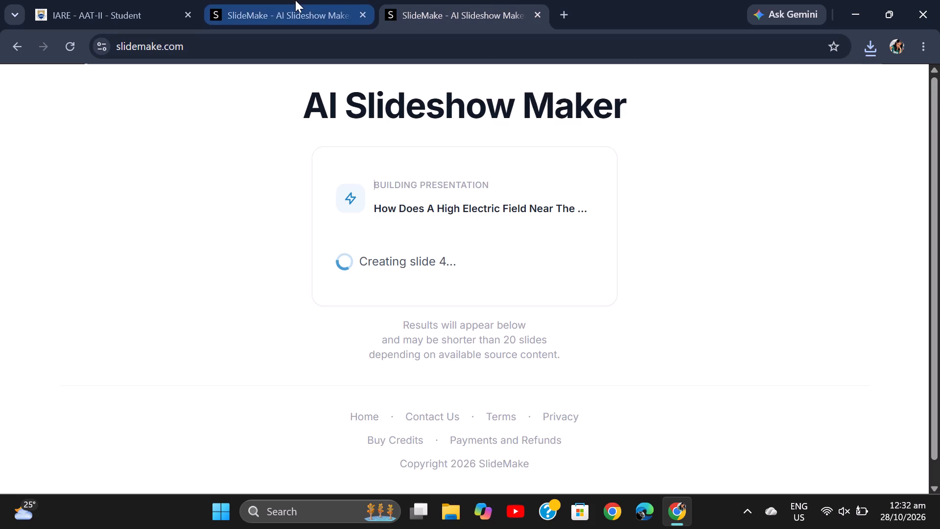
pyautogui.scroll(7, 476, 165)
pyautogui.click(544, 297)
pyautogui.press('\\')
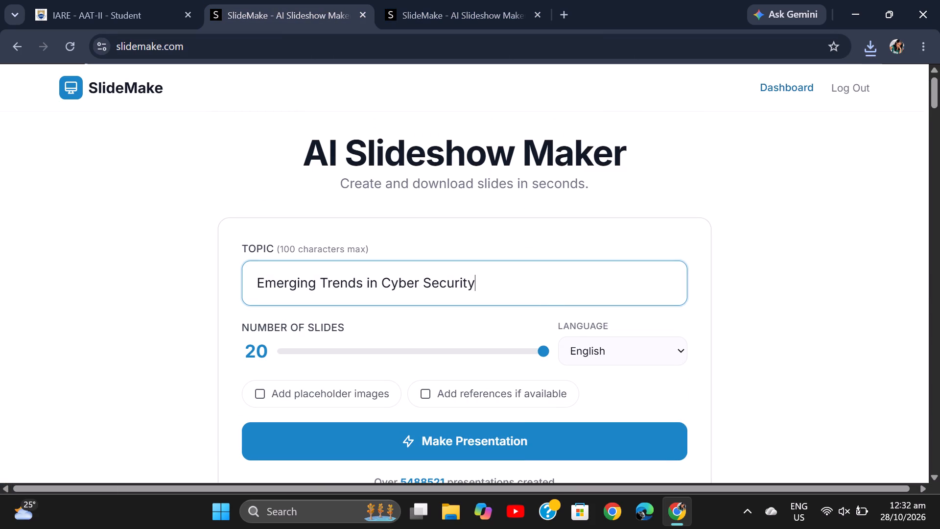
pyautogui.press('BackSpace')
pyautogui.press('BackSpace')
pyautogui.press('BackSpace')
pyautogui.press('BackSpace')
pyautogui.press('BackSpace')
pyautogui.press('BackSpace')
pyautogui.press('BackSpace')
pyautogui.press('BackSpace')
pyautogui.press('BackSpace')
pyautogui.press('BackSpace')
pyautogui.press('BackSpace')
pyautogui.press('BackSpace')
pyautogui.press('BackSpace')
pyautogui.press('BackSpace')
pyautogui.press('BackSpace')
pyautogui.press('BackSpace')
pyautogui.press('BackSpace')
pyautogui.press('BackSpace')
pyautogui.press('BackSpace')
pyautogui.press('BackSpace')
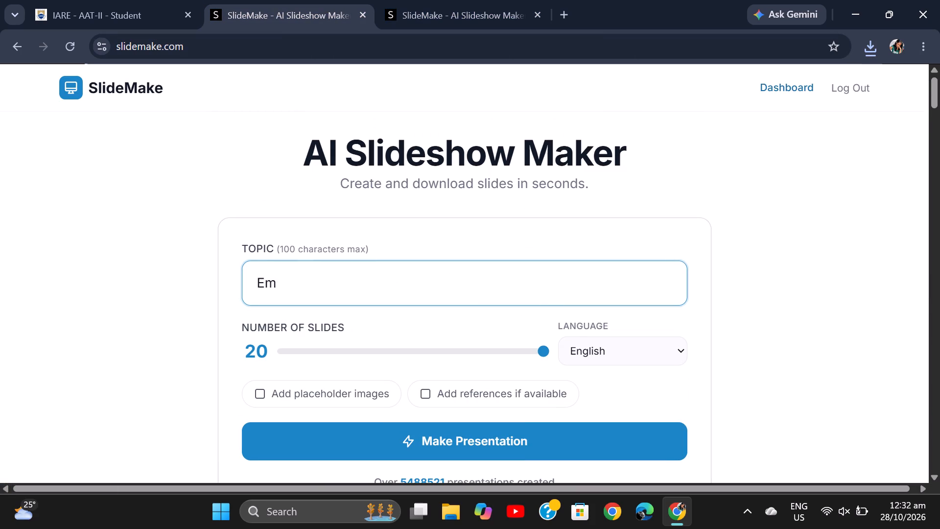
# Copy the AECD47 problem "Intelligent Home Energy Monitoring System" from the portal and generate a 20-slide SlideMake presentation on it.
pyautogui.click(111, 0)
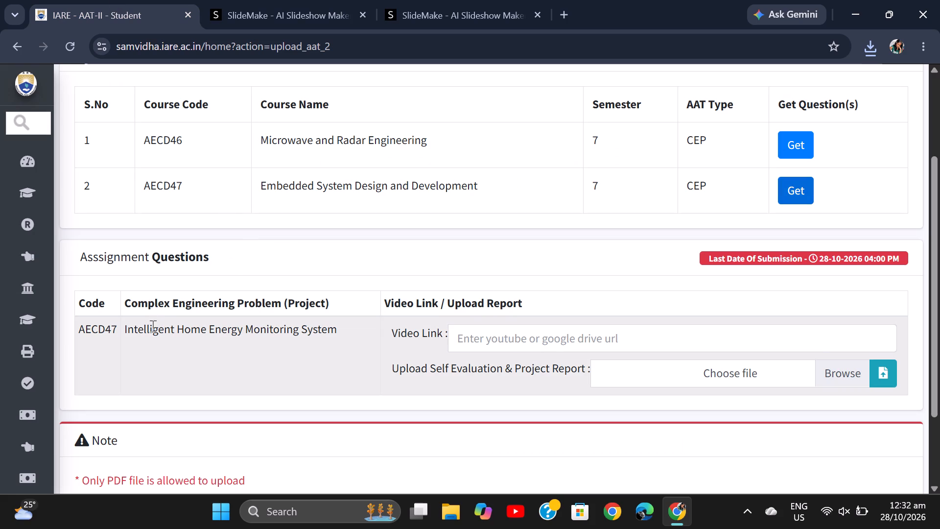
pyautogui.moveTo(124, 331); pyautogui.dragTo(401, 334)
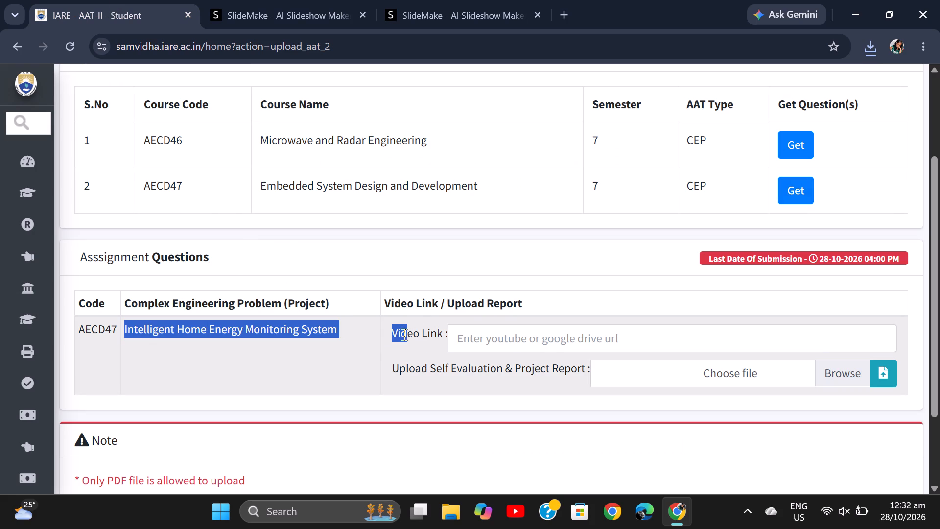
pyautogui.moveTo(401, 334); pyautogui.dragTo(365, 334)
pyautogui.hotkey('ctrl', 'c')
pyautogui.click(270, 0)
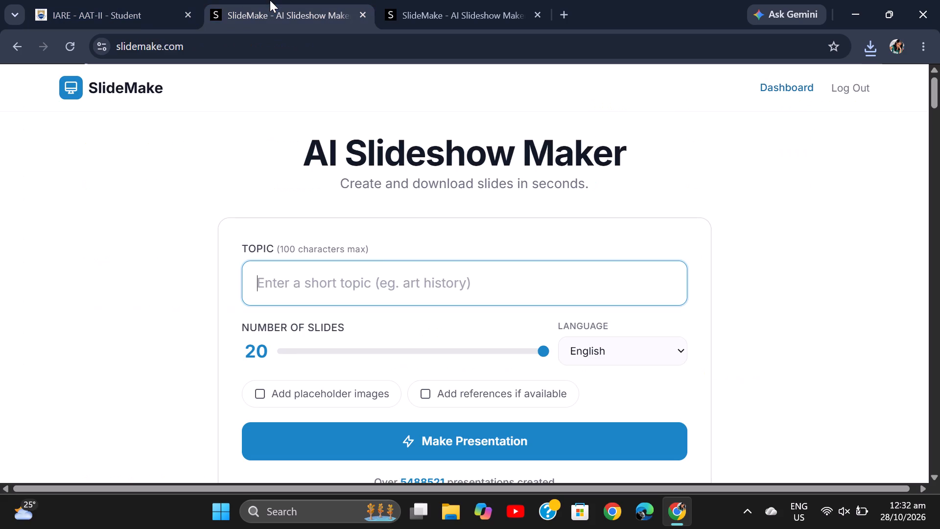
pyautogui.hotkey('ctrl', 'v')
pyautogui.scroll(-1, 506, 395)
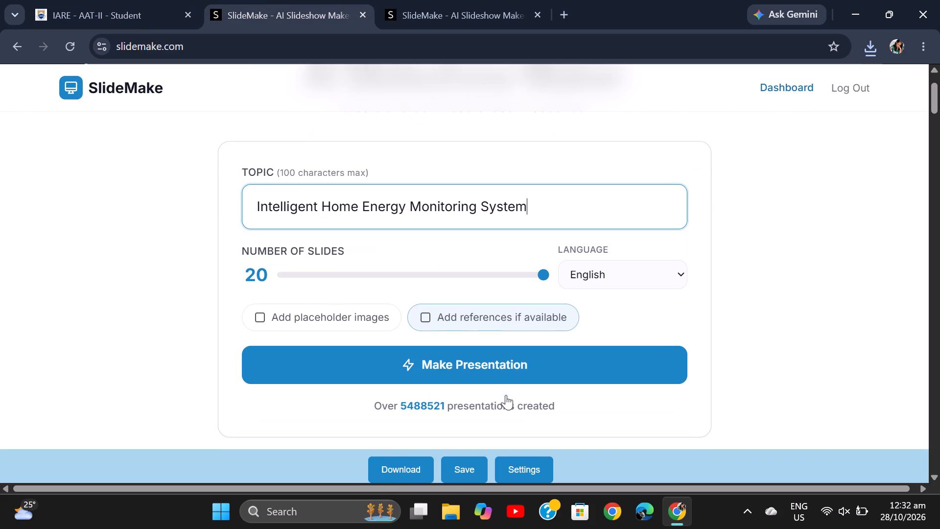
pyautogui.scroll(-1, 506, 395)
pyautogui.click(509, 366)
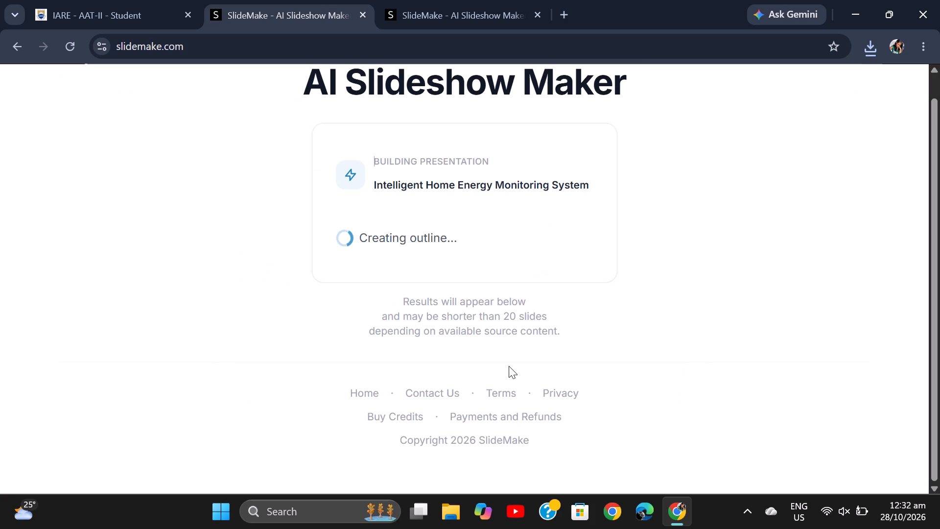
# Download the finished hot electrons presentation as PPTX.
pyautogui.click(382, 0)
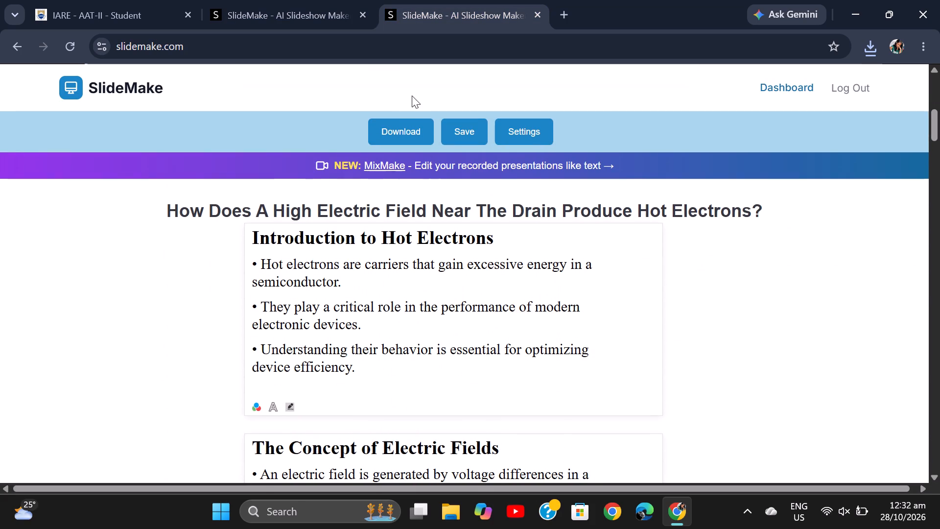
pyautogui.click(407, 124)
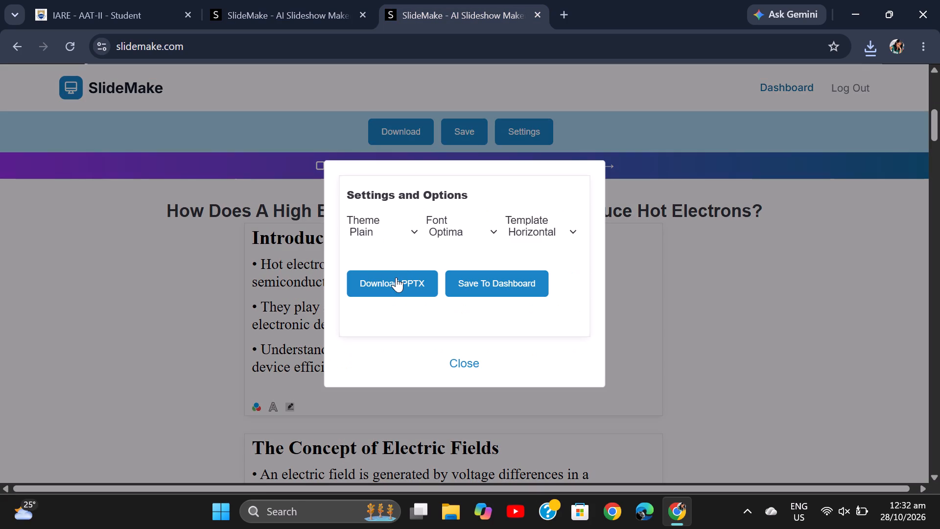
pyautogui.click(396, 277)
# Get the AECD46 Microwave and Radar Engineering question in the portal and copy the problem "Aircraft Radar Altimeter".
pyautogui.click(64, 0)
pyautogui.scroll(1, 393, 308)
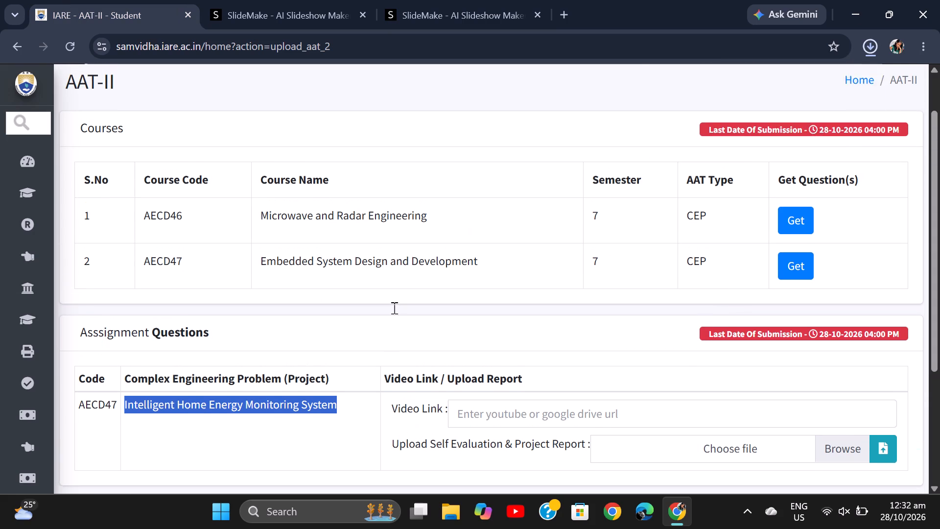
pyautogui.scroll(1, 393, 308)
pyautogui.click(783, 226)
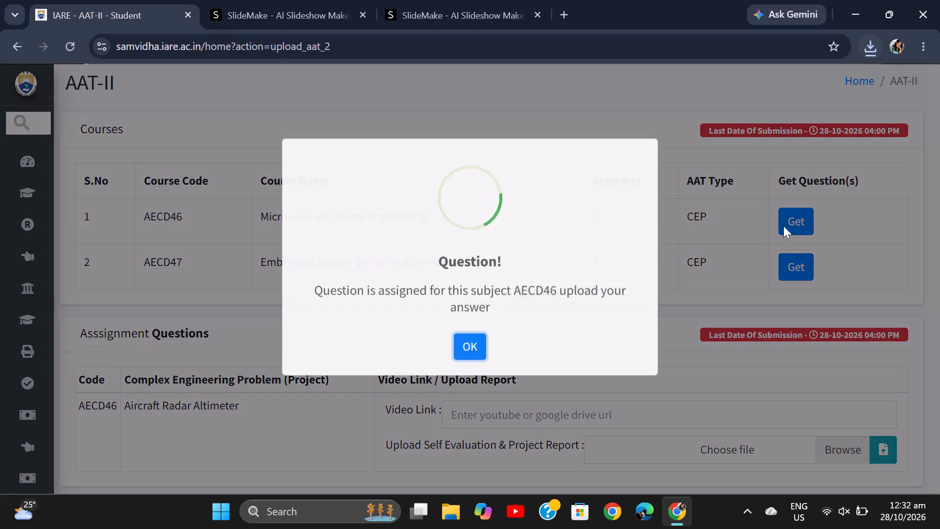
pyautogui.click(476, 384)
pyautogui.click(473, 377)
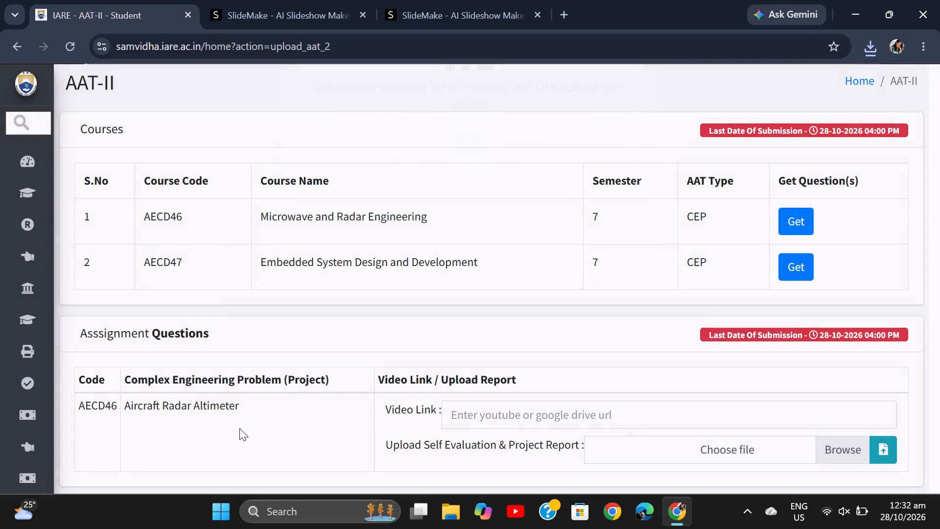
pyautogui.moveTo(245, 404); pyautogui.dragTo(120, 401)
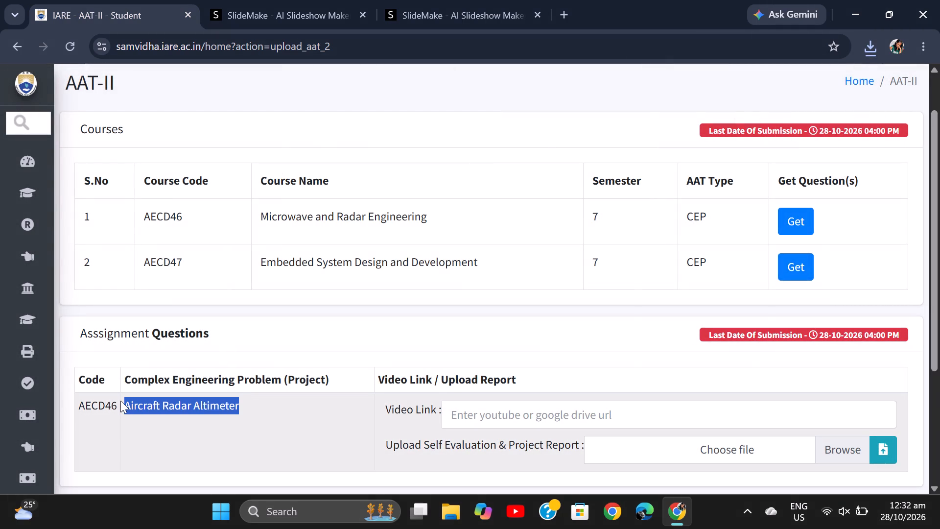
pyautogui.hotkey('ctrl', 'c')
# Download the hot electrons presentation as PPTX again, closing its download options and returning to the topic form.
pyautogui.click(422, 0)
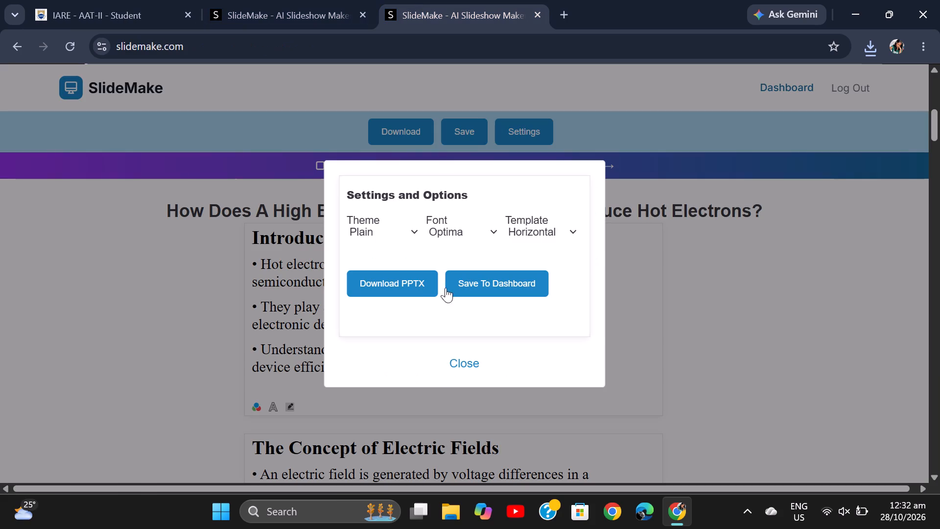
pyautogui.click(417, 288)
pyautogui.moveTo(673, 177); pyautogui.dragTo(467, 359)
pyautogui.click(467, 359)
pyautogui.scroll(6, 467, 359)
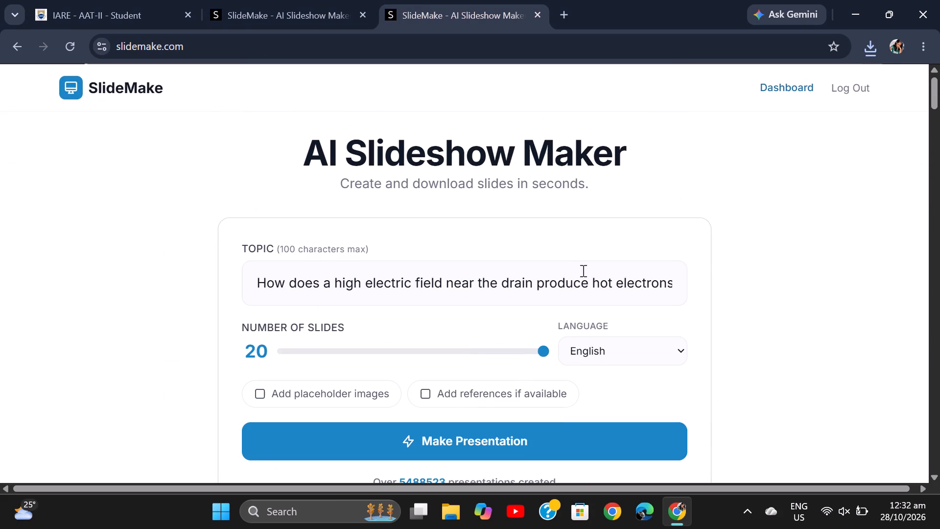
# Replace the hot electrons topic with the copied "Aircraft Radar Altimeter" and generate a 20-slide presentation on it.
pyautogui.click(651, 289)
pyautogui.press('Home')
pyautogui.press('Home')
pyautogui.press('Home')
pyautogui.press('Home')
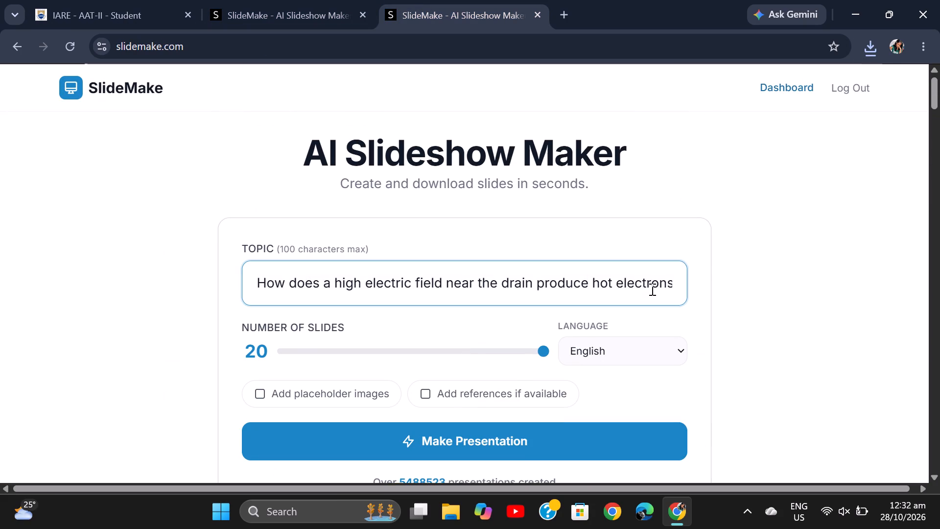
pyautogui.press('BackSpace')
pyautogui.press('BackSpace')
pyautogui.press('BackSpace')
pyautogui.press('BackSpace')
pyautogui.press('BackSpace')
pyautogui.press('BackSpace')
pyautogui.press('BackSpace')
pyautogui.press('BackSpace')
pyautogui.press('BackSpace')
pyautogui.press('BackSpace')
pyautogui.press('BackSpace')
pyautogui.press('BackSpace')
pyautogui.press('BackSpace')
pyautogui.press('BackSpace')
pyautogui.press('BackSpace')
pyautogui.press('BackSpace')
pyautogui.press('BackSpace')
pyautogui.press('Right')
pyautogui.press('Right')
pyautogui.press('Right')
pyautogui.press('Right')
pyautogui.press('Right')
pyautogui.press('Right')
pyautogui.press('Right')
pyautogui.press('Right')
pyautogui.press('Right')
pyautogui.press('Right')
pyautogui.press('Right')
pyautogui.press('Right')
pyautogui.press('Right')
pyautogui.press('Right')
pyautogui.press('Right')
pyautogui.press('Right')
pyautogui.press('Right')
pyautogui.press('Right')
pyautogui.press('Right')
pyautogui.press('Right')
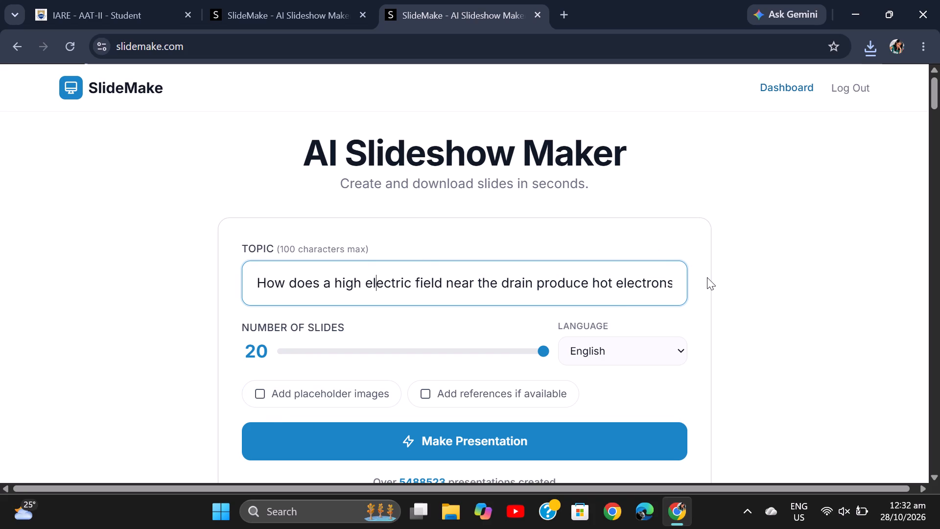
pyautogui.press('End')
pyautogui.press('BackSpace')
pyautogui.press('BackSpace')
pyautogui.press('BackSpace')
pyautogui.press('BackSpace')
pyautogui.press('BackSpace')
pyautogui.press('BackSpace')
pyautogui.press('BackSpace')
pyautogui.press('BackSpace')
pyautogui.press('BackSpace')
pyautogui.press('BackSpace')
pyautogui.press('BackSpace')
pyautogui.press('BackSpace')
pyautogui.press('BackSpace')
pyautogui.press('BackSpace')
pyautogui.press('BackSpace')
pyautogui.press('BackSpace')
pyautogui.press('BackSpace')
pyautogui.press('BackSpace')
pyautogui.press('BackSpace')
pyautogui.press('BackSpace')
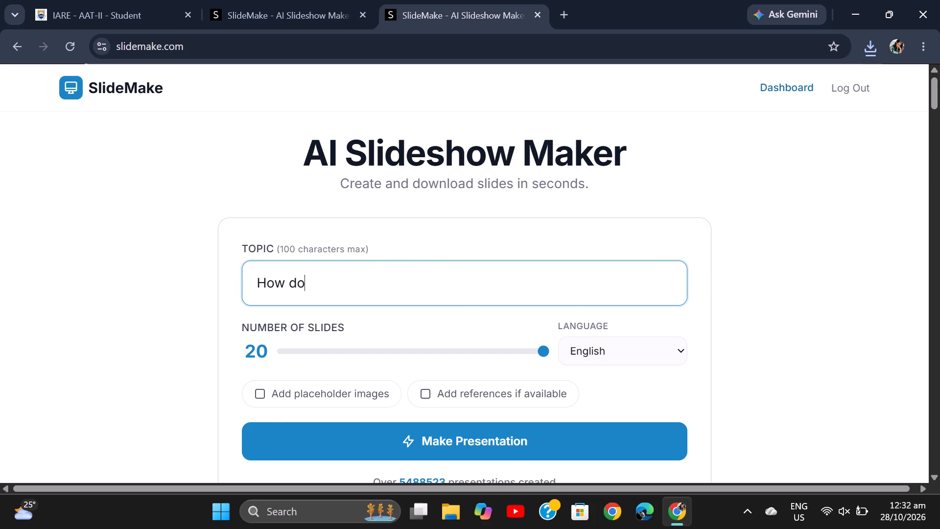
pyautogui.hotkey('ctrl', 'v')
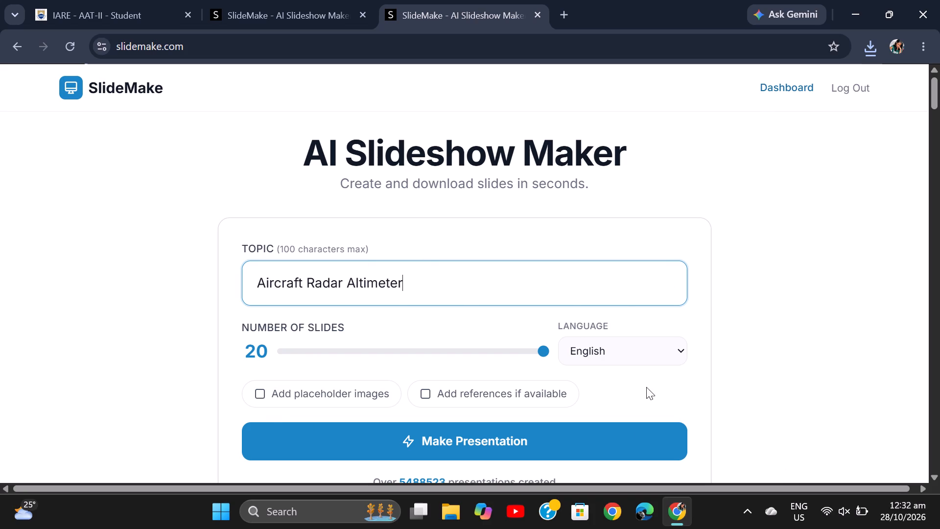
pyautogui.click(587, 448)
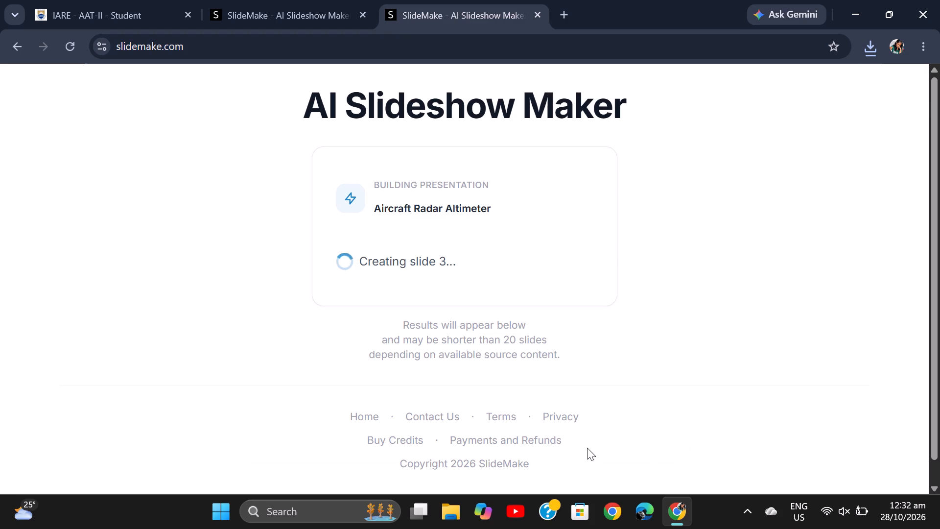
# Download the finished Intelligent Home Energy Monitoring System presentation as PPTX and close its page.
pyautogui.click(259, 0)
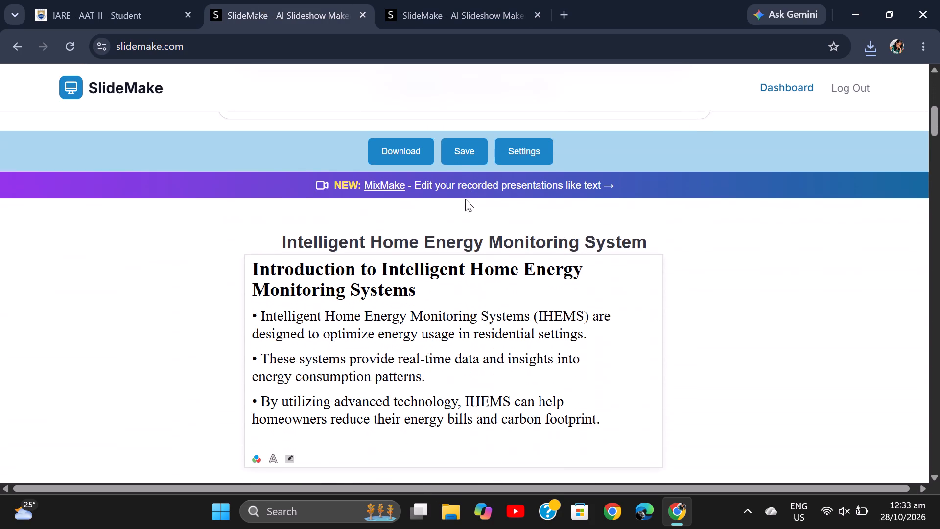
pyautogui.click(434, 121)
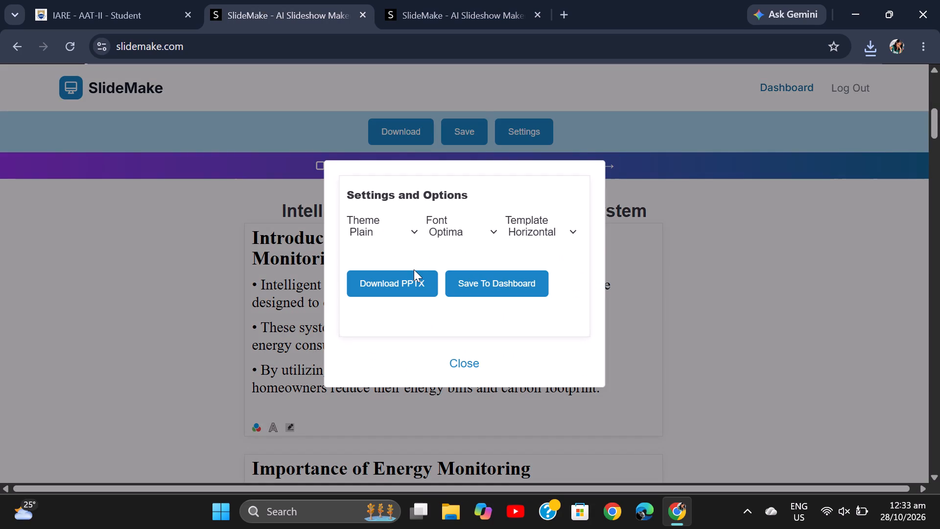
pyautogui.click(414, 269)
pyautogui.click(413, 279)
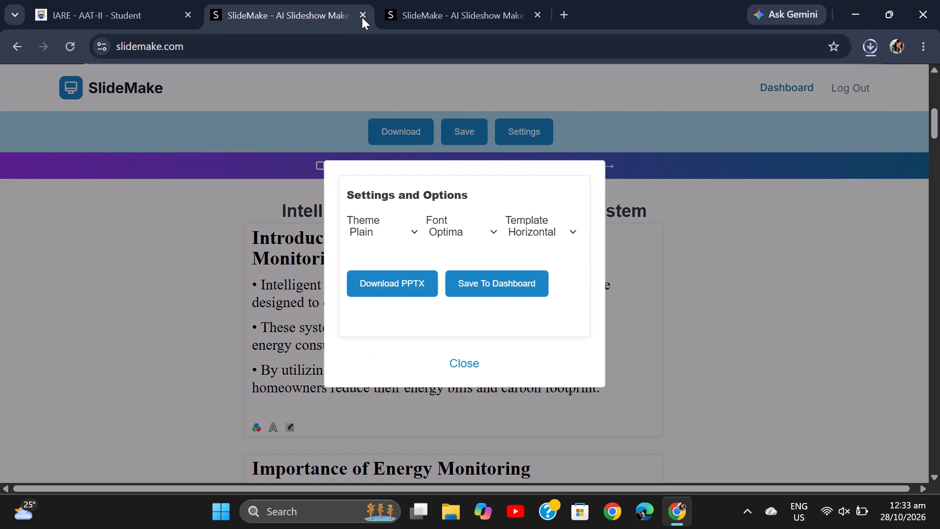
pyautogui.click(363, 17)
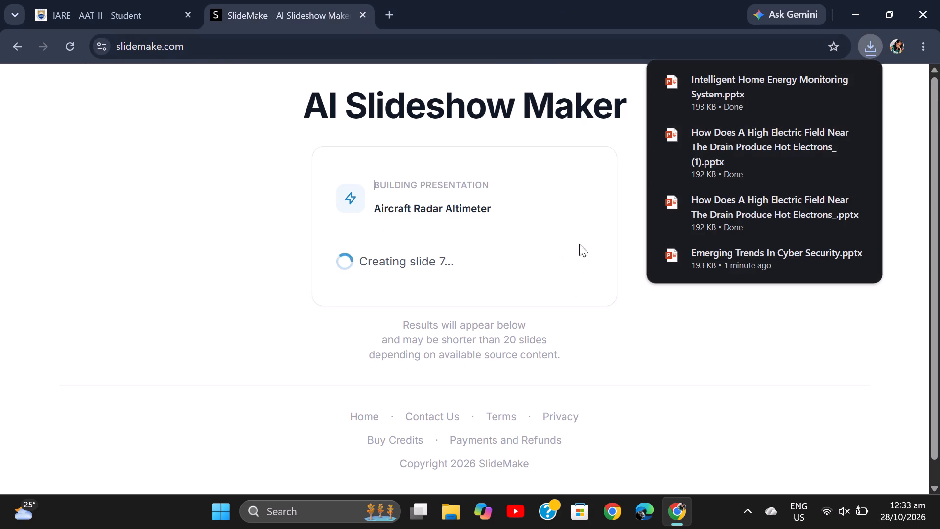
pyautogui.rightClick(817, 148)
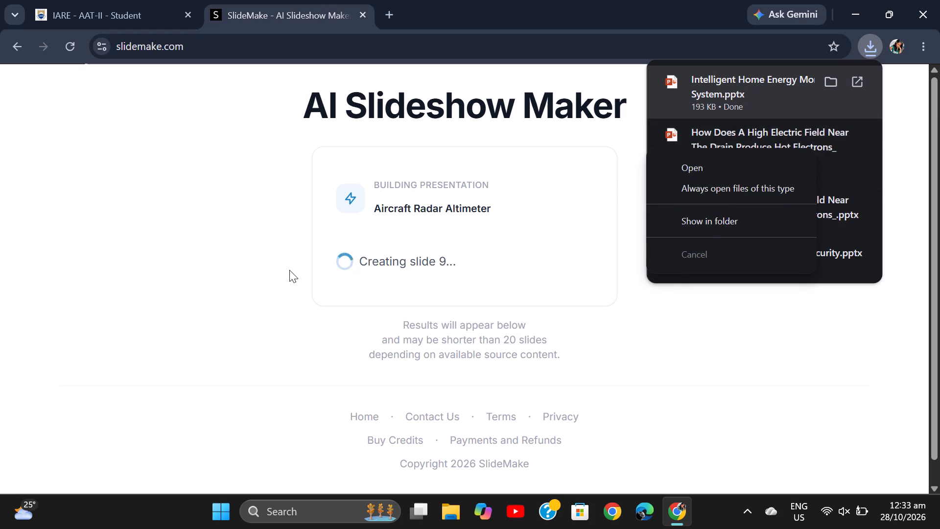
pyautogui.click(249, 127)
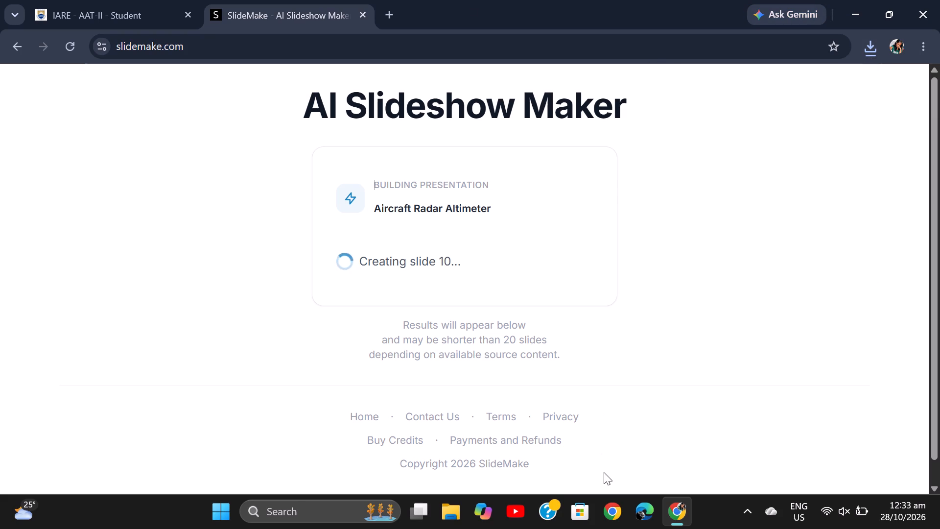
# In File Explorer, delete the eight answer files dated today from Downloads, from Network_Security_and_Cryptography_Answers_edited through Microwave_Engineering_Questions_and_Answers, keeping the presentations.
pyautogui.click(448, 518)
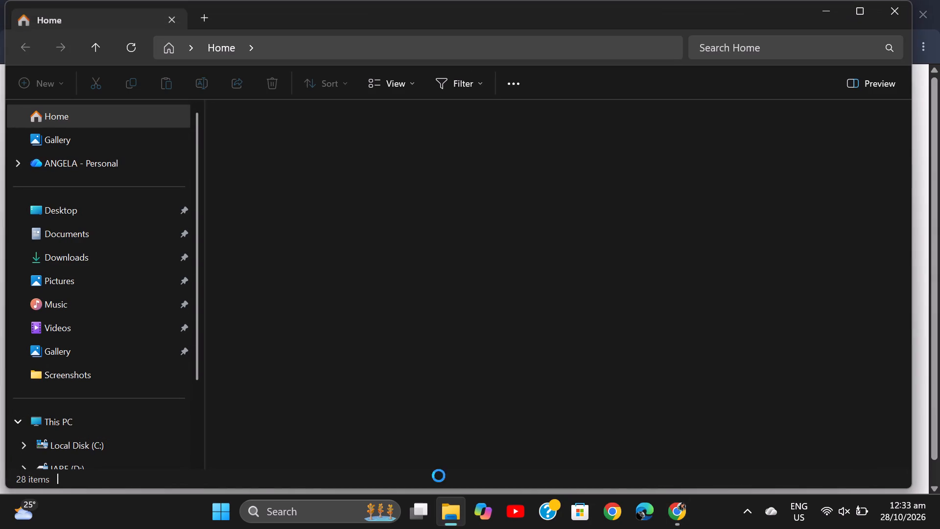
pyautogui.scroll(-2, 386, 382)
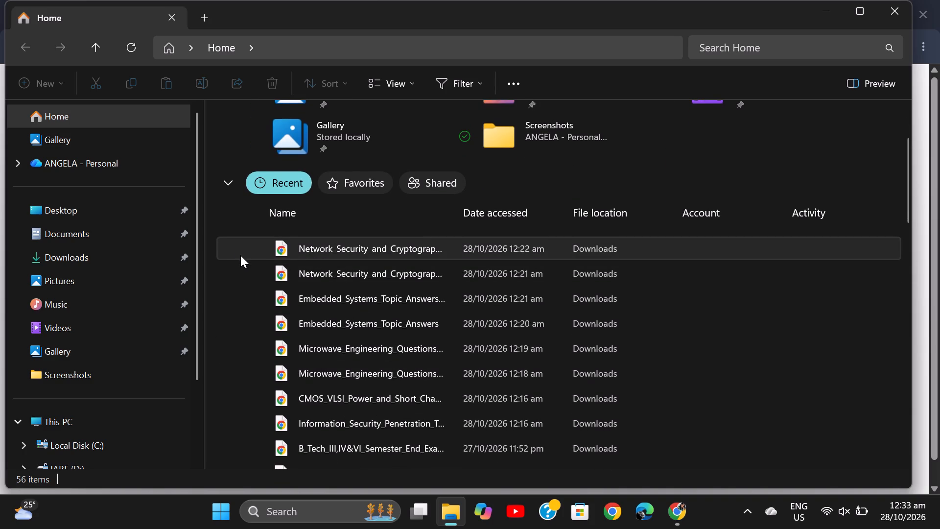
pyautogui.scroll(-1, 240, 255)
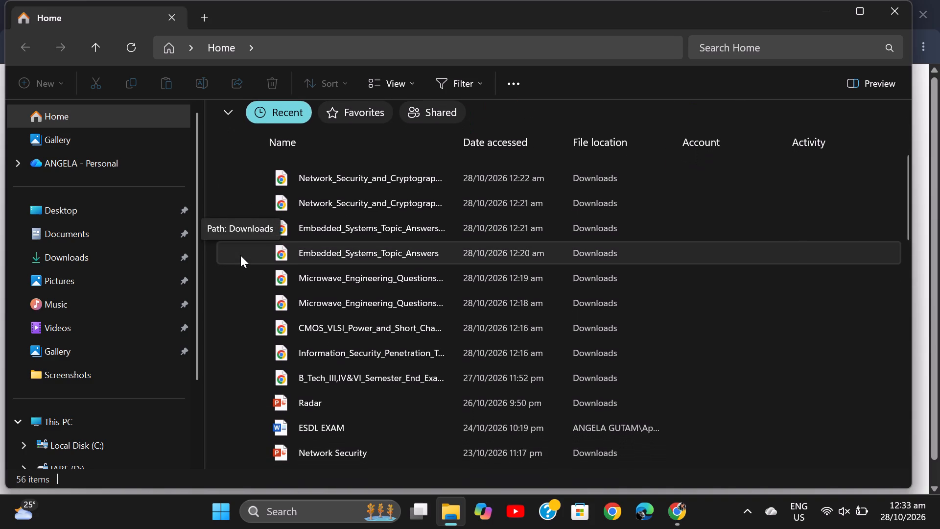
pyautogui.moveTo(214, 153); pyautogui.dragTo(349, 381)
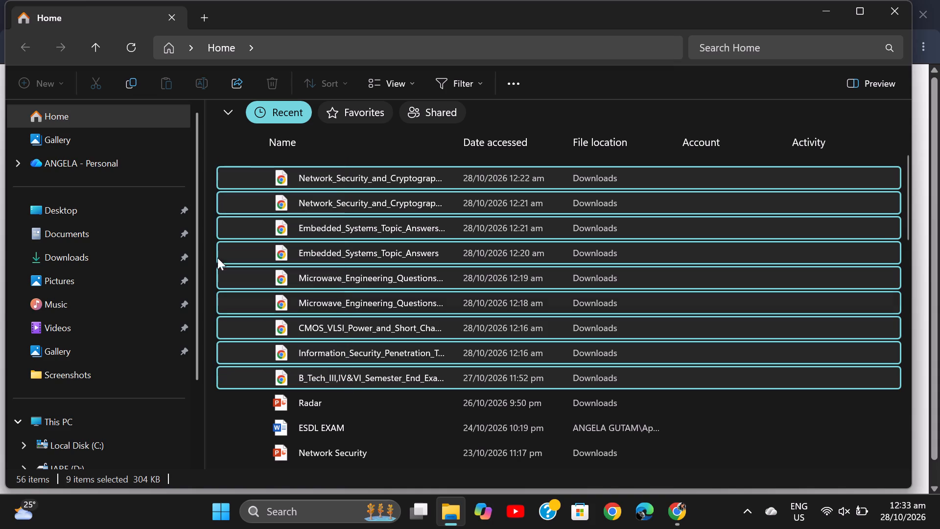
pyautogui.click(96, 255)
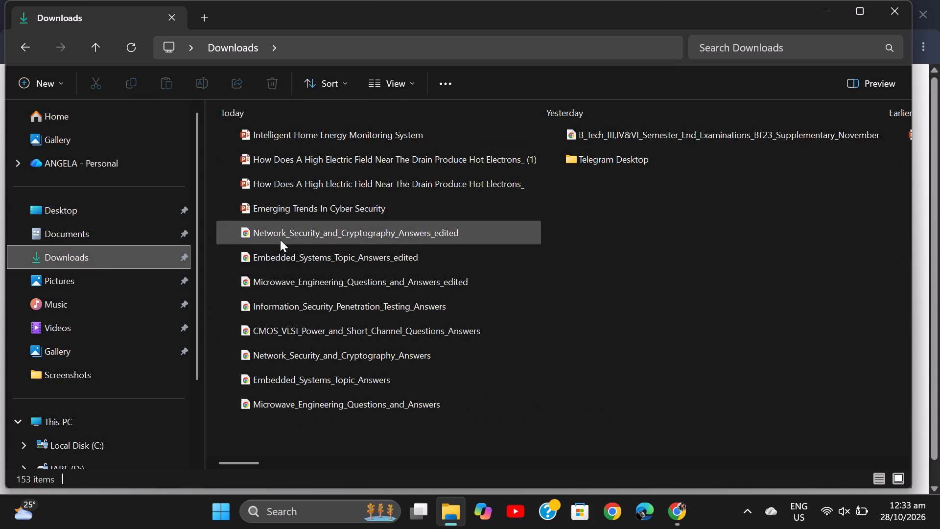
pyautogui.moveTo(458, 422); pyautogui.dragTo(253, 236)
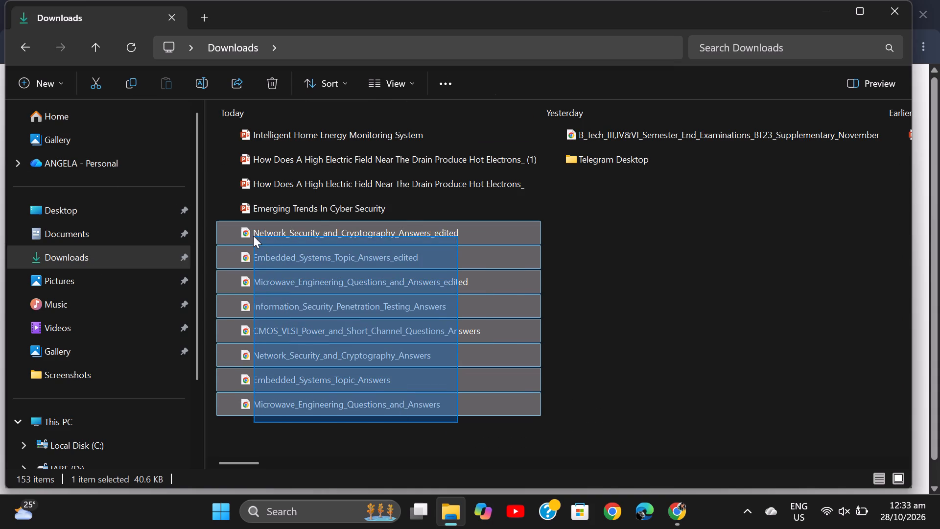
pyautogui.moveTo(253, 236); pyautogui.dragTo(248, 232)
pyautogui.click(273, 76)
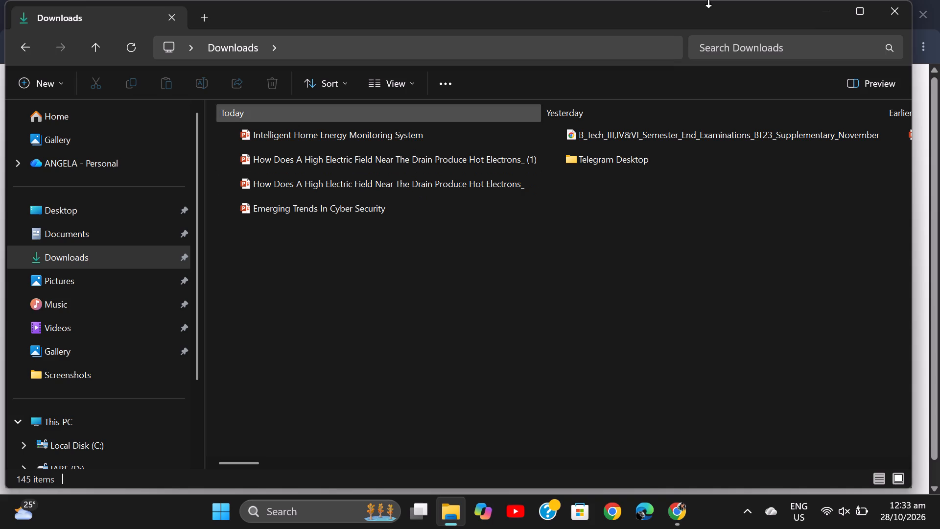
pyautogui.click(823, 18)
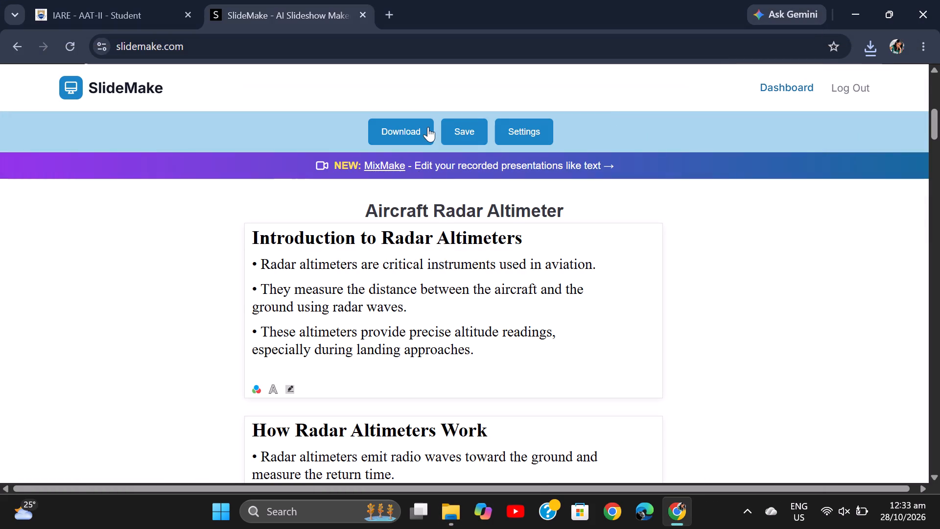
# Back in Chrome, download the Aircraft Radar Altimeter presentation as PPTX and close the SlideMake page.
pyautogui.click(428, 127)
pyautogui.click(412, 290)
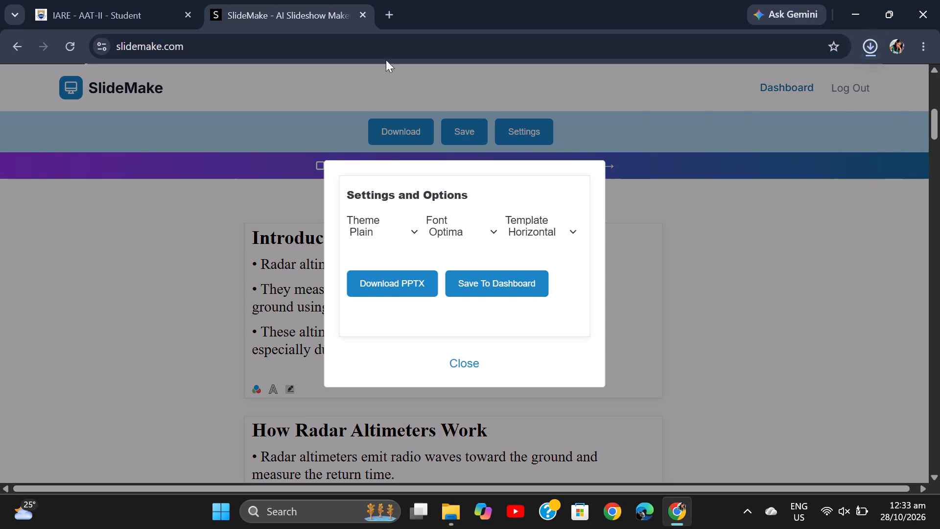
pyautogui.click(368, 16)
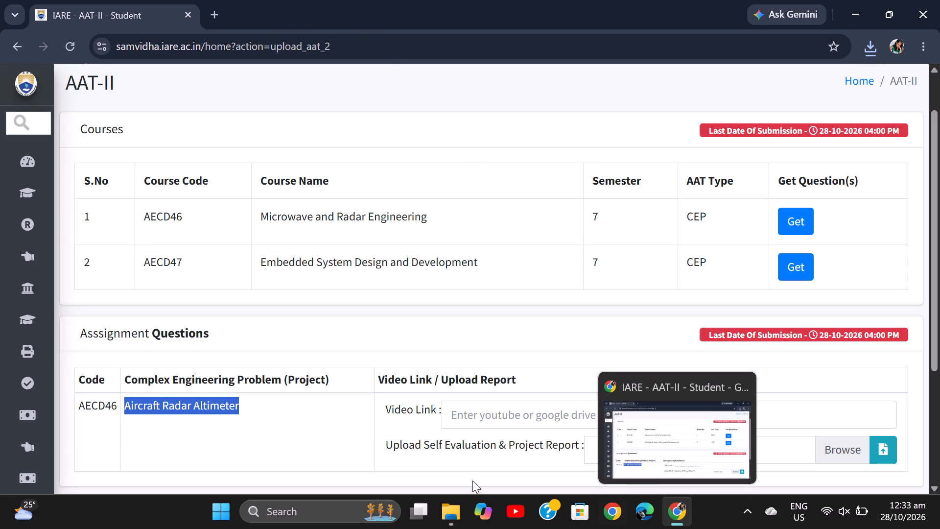
# Open the Intelligent Home Energy Monitoring System file from Downloads in PowerPoint and enable editing.
pyautogui.click(450, 528)
pyautogui.doubleClick(389, 133)
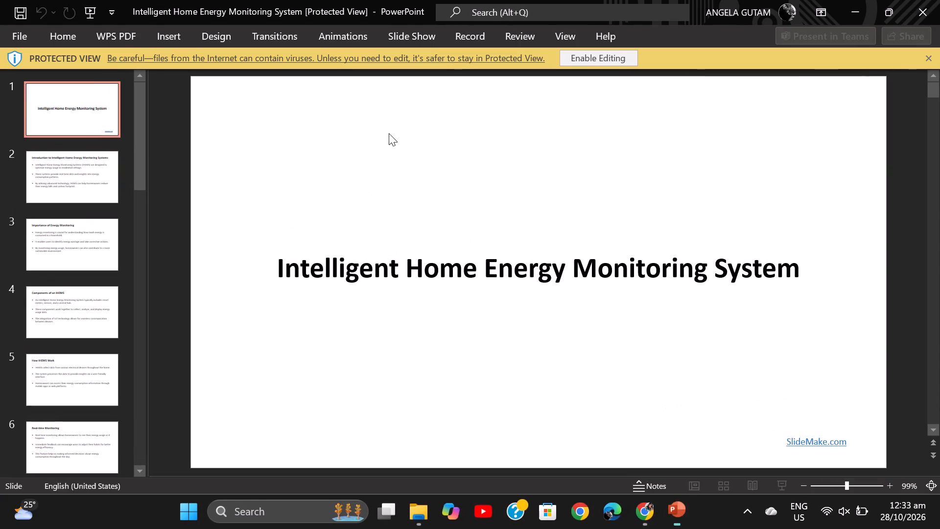
pyautogui.click(603, 63)
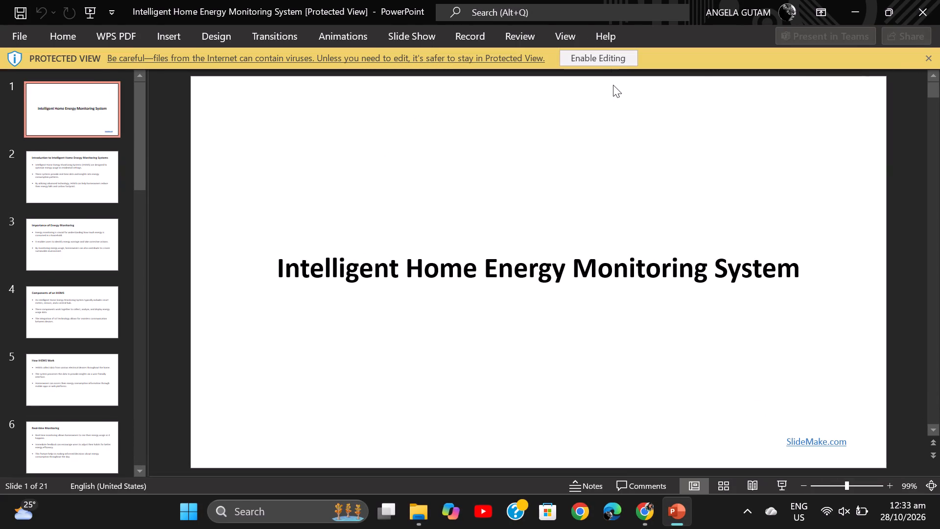
pyautogui.click(602, 55)
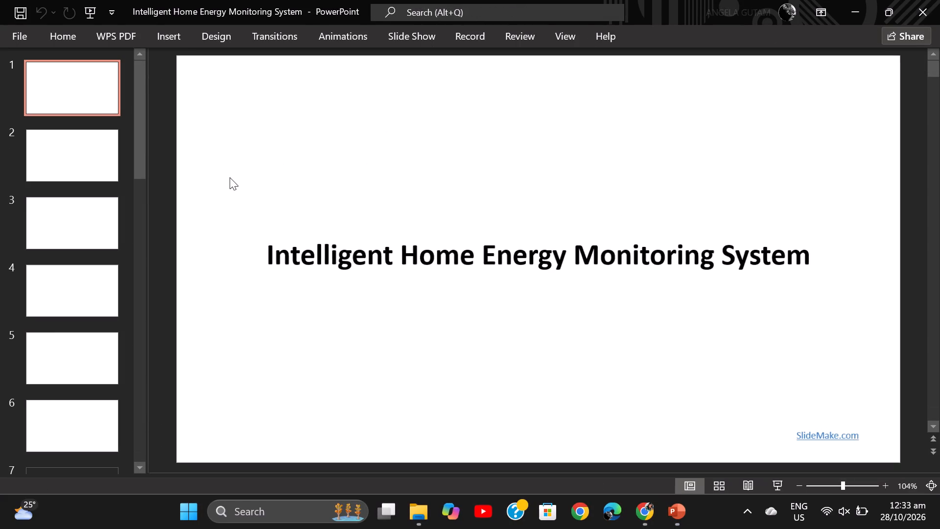
# Delete the SlideMake.com link text box from the title slide.
pyautogui.click(788, 421)
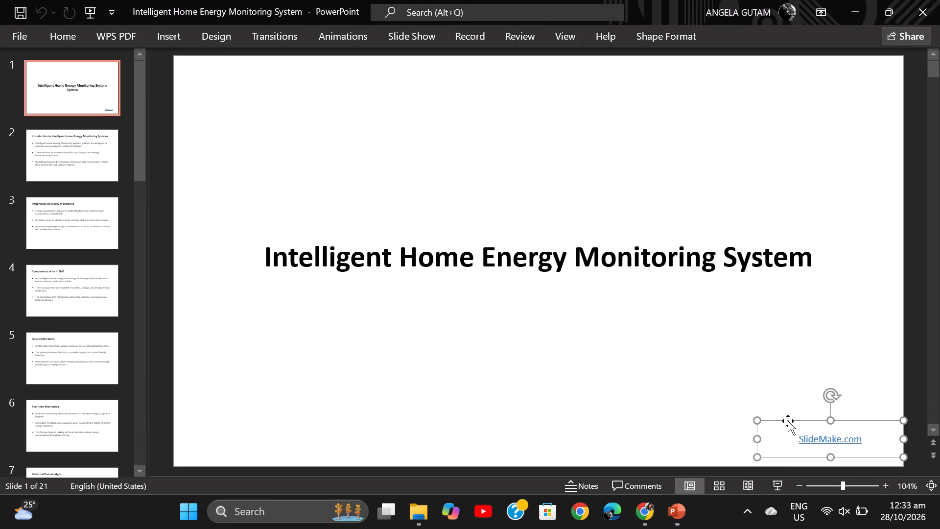
pyautogui.press('Home')
pyautogui.press('Delete')
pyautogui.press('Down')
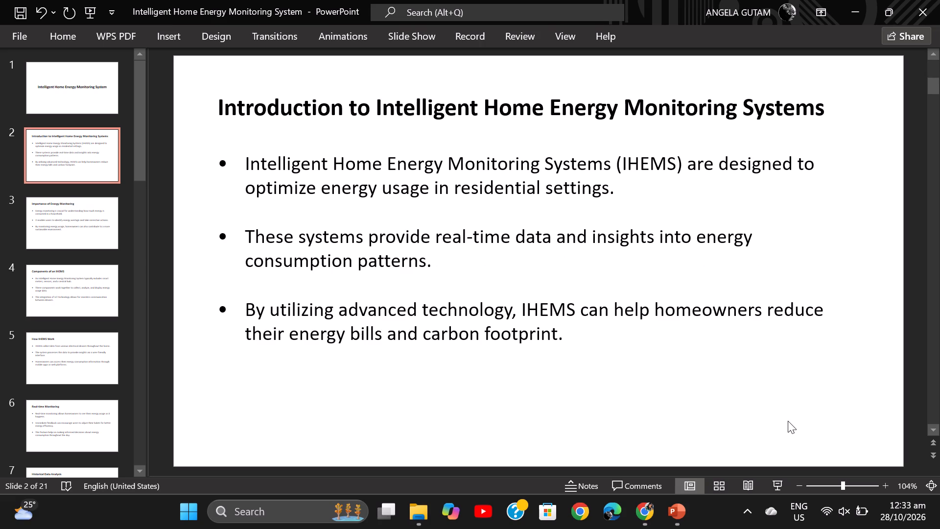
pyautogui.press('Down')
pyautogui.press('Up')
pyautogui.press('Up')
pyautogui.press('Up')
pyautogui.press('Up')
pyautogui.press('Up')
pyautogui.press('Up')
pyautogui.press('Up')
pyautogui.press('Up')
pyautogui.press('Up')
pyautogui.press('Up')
# Copy the institute cover slide from the recent "Low power Vlsi" presentation and paste it after the title slide of the Intelligent Home Energy Monitoring System presentation.
pyautogui.click(22, 44)
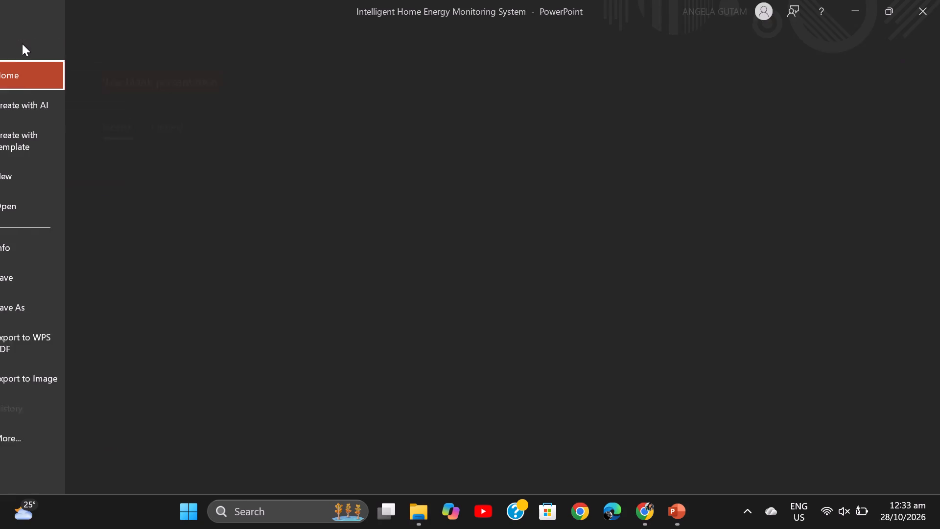
pyautogui.scroll(-3, 323, 405)
pyautogui.doubleClick(321, 394)
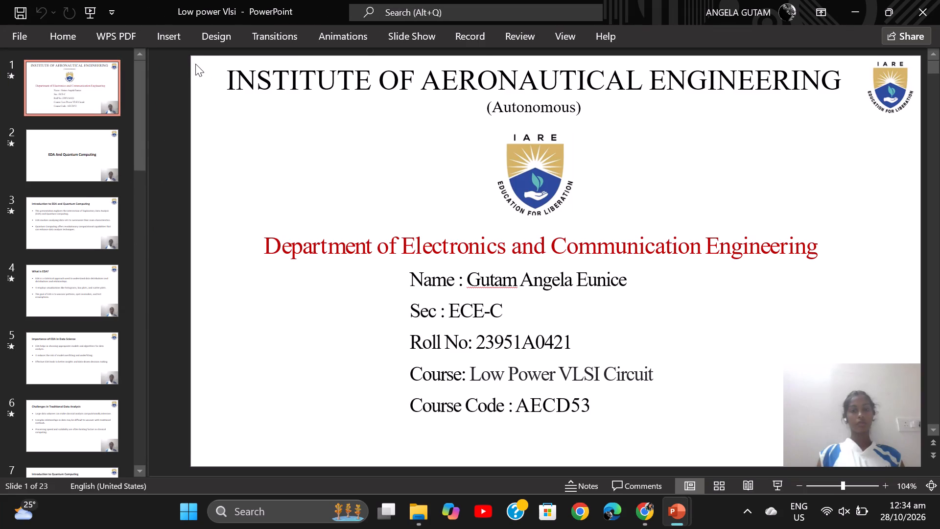
pyautogui.rightClick(303, 162)
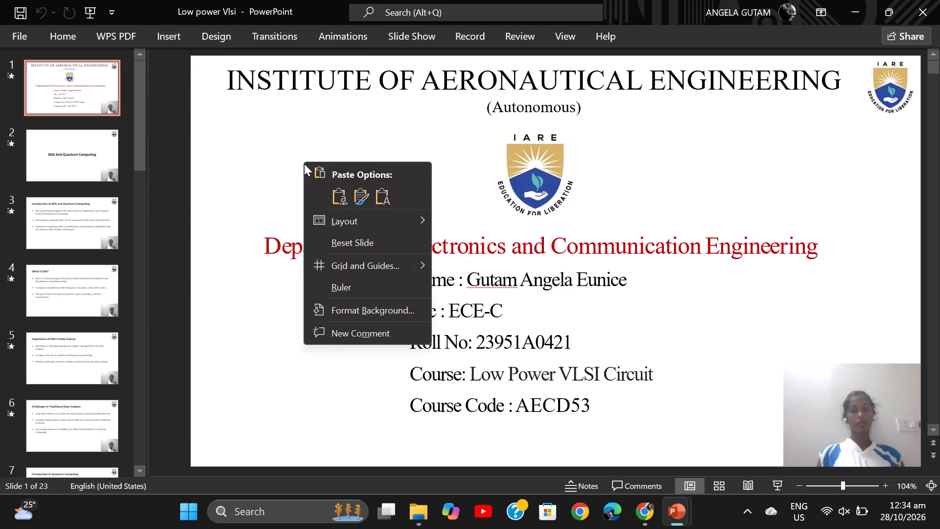
pyautogui.click(230, 246)
pyautogui.rightClick(94, 100)
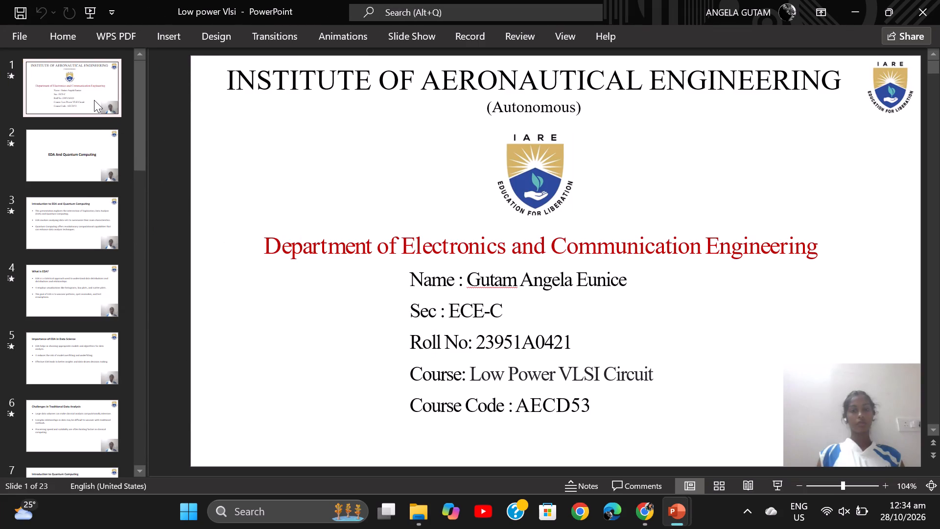
pyautogui.click(120, 129)
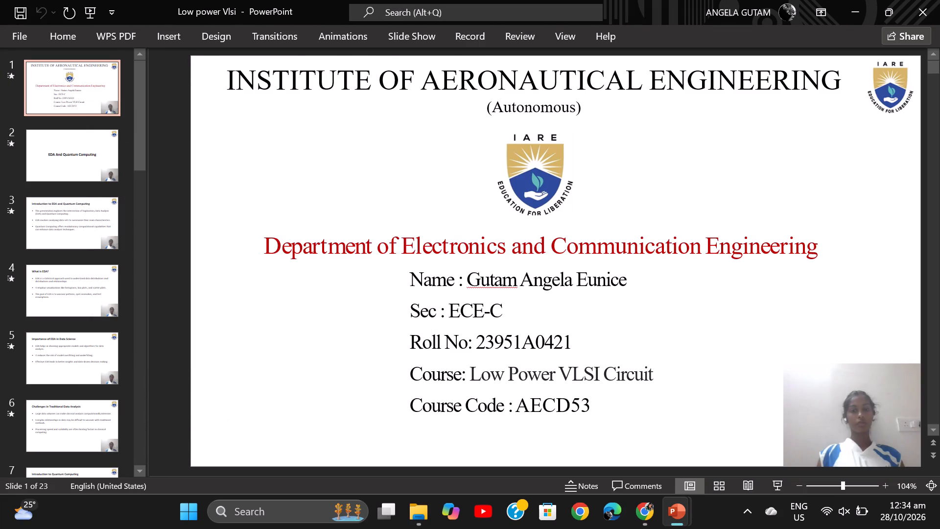
pyautogui.click(933, 0)
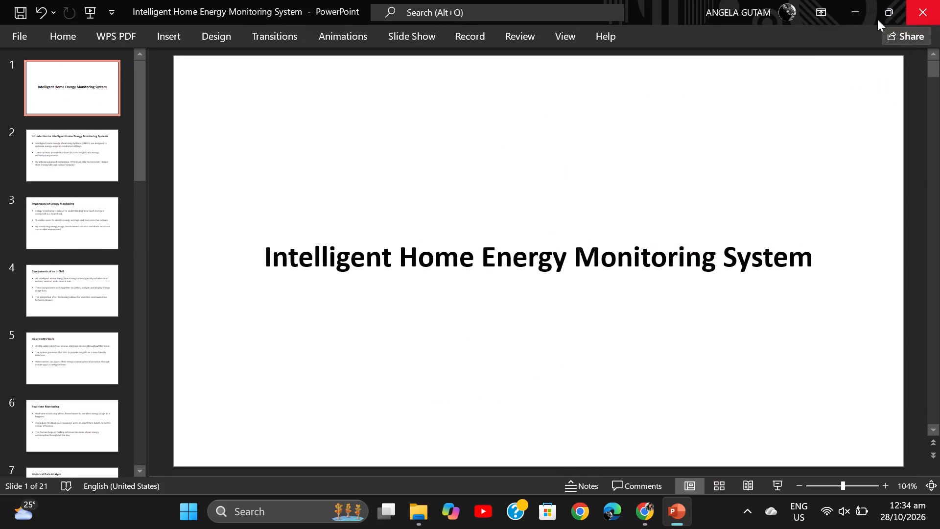
pyautogui.hotkey('ctrl', 'v')
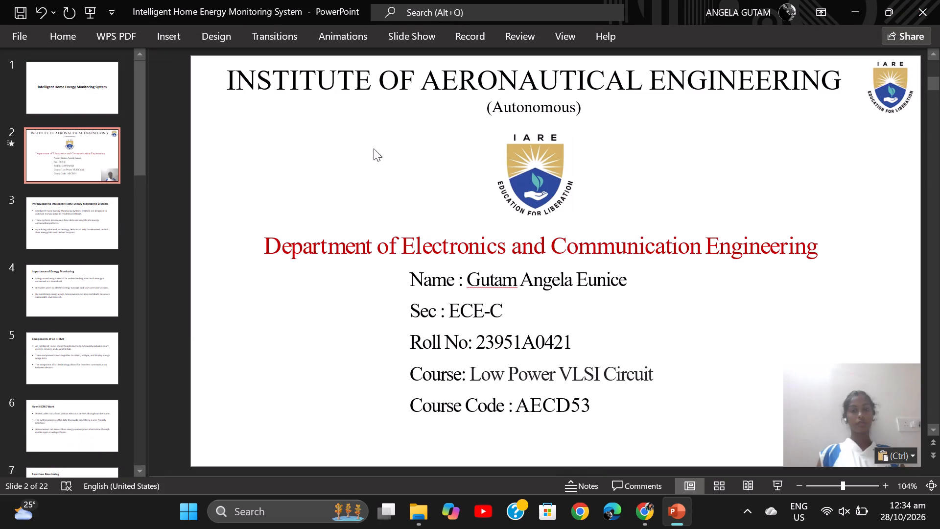
# Move the institute cover slide ahead of the title slide so it is the first slide.
pyautogui.moveTo(89, 166); pyautogui.dragTo(91, 88)
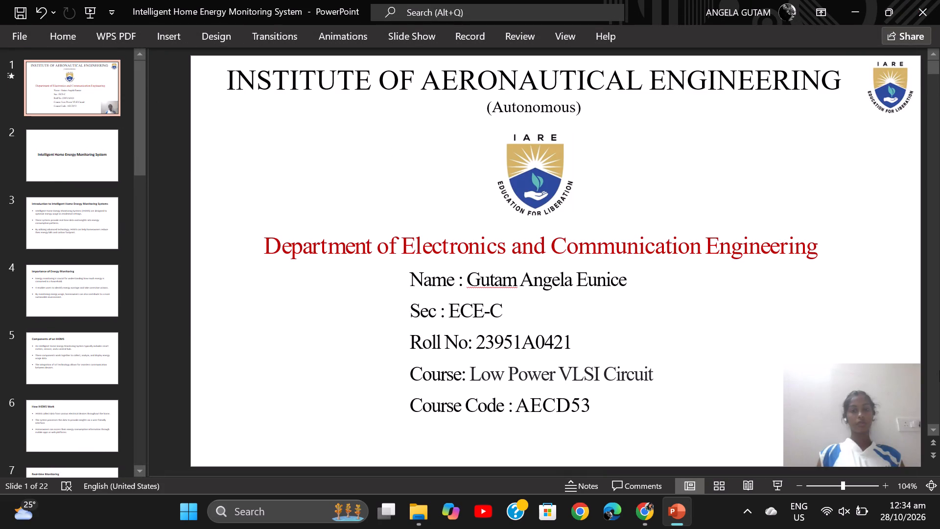
# Cut the webcam video out of the institute cover slide.
pyautogui.rightClick(852, 417)
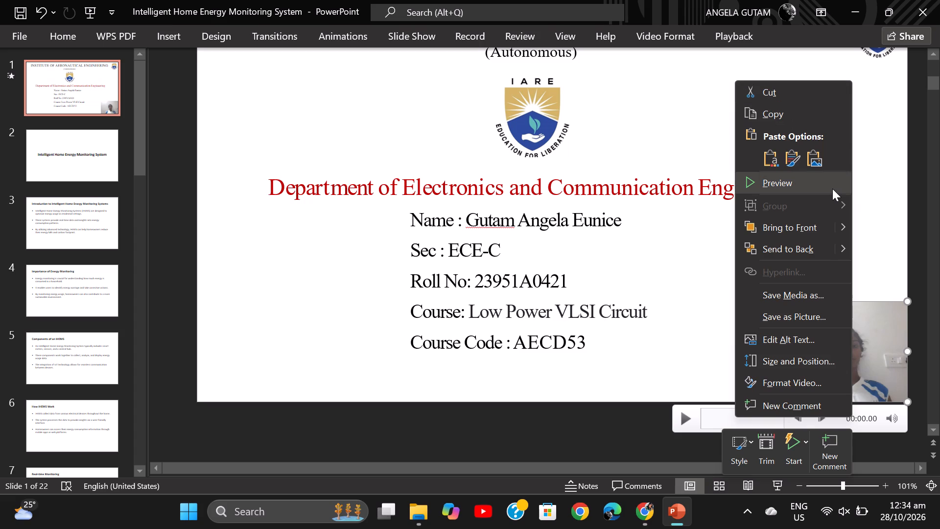
pyautogui.press('Delete')
pyautogui.press('Delete')
pyautogui.press('Delete')
pyautogui.press('Delete')
pyautogui.click(814, 93)
pyautogui.scroll(2, 606, 363)
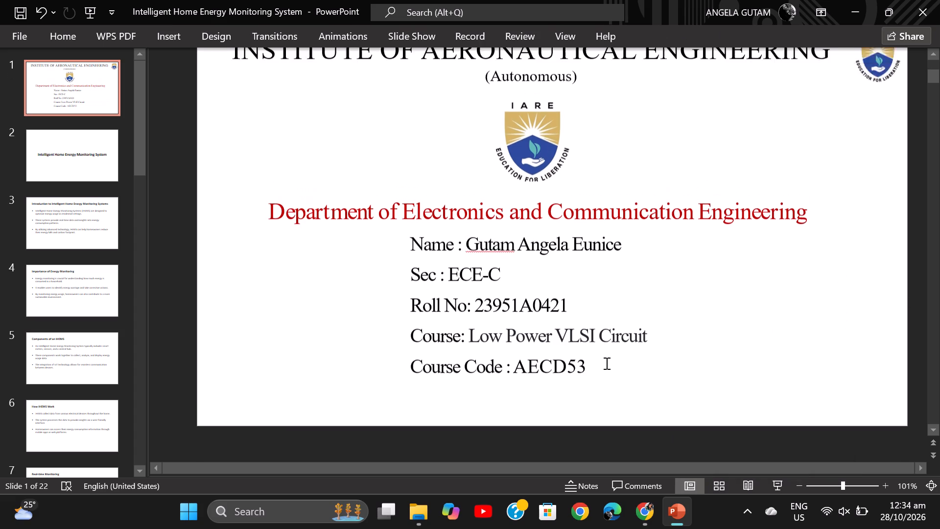
pyautogui.scroll(1, 606, 363)
pyautogui.rightClick(105, 96)
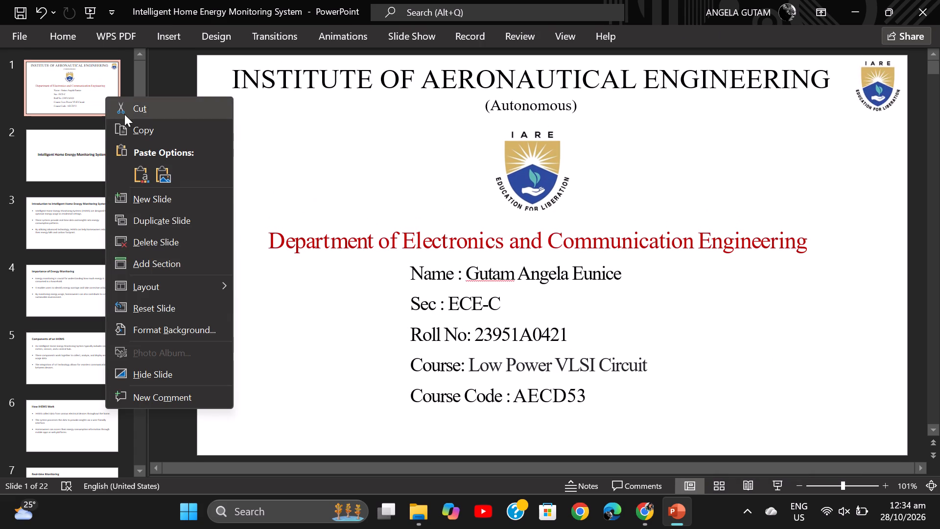
pyautogui.click(128, 123)
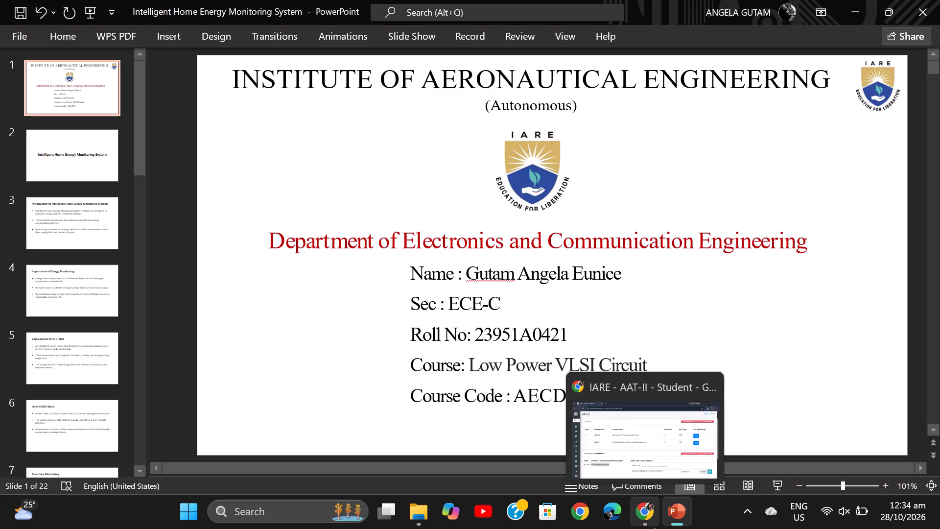
# In Chrome, get the question for course AECD47 and copy its course name, Embedded System Design and Development.
pyautogui.click(84, 178)
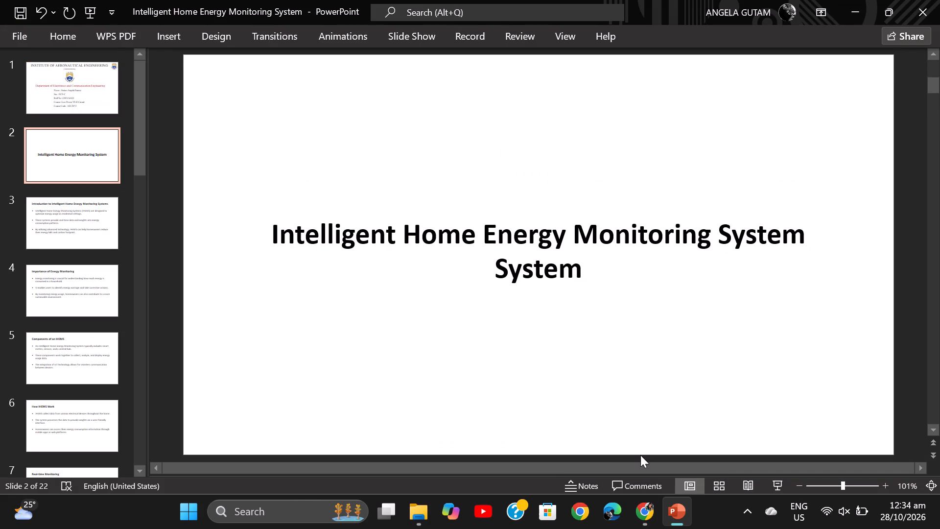
pyautogui.click(652, 528)
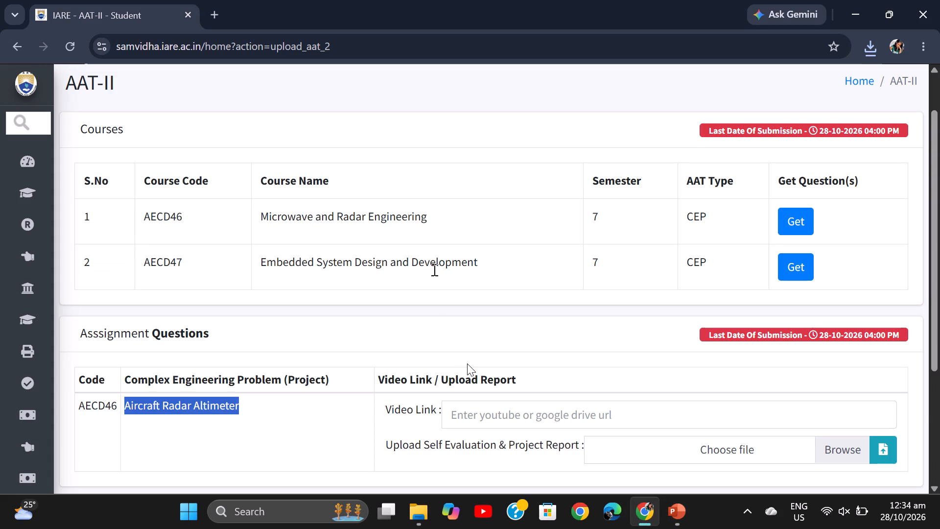
pyautogui.scroll(-1, 467, 363)
pyautogui.click(801, 192)
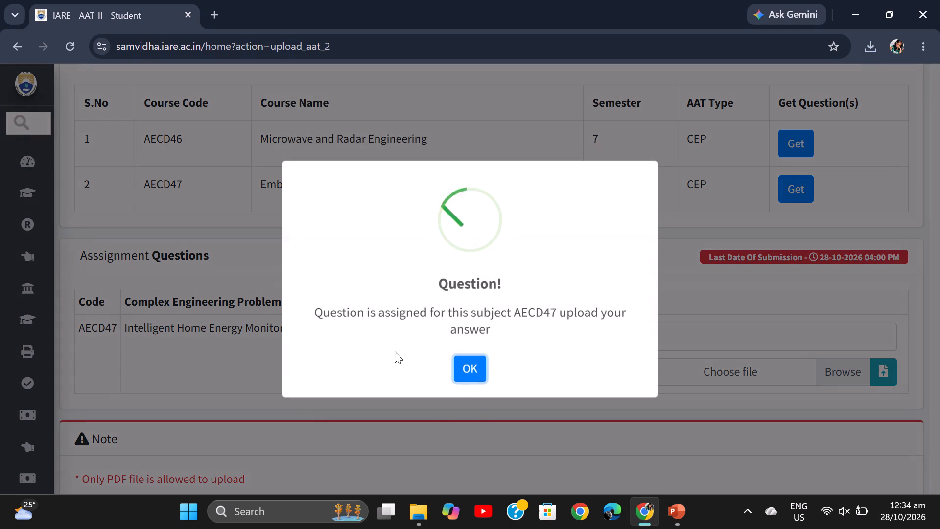
pyautogui.click(477, 387)
pyautogui.click(476, 373)
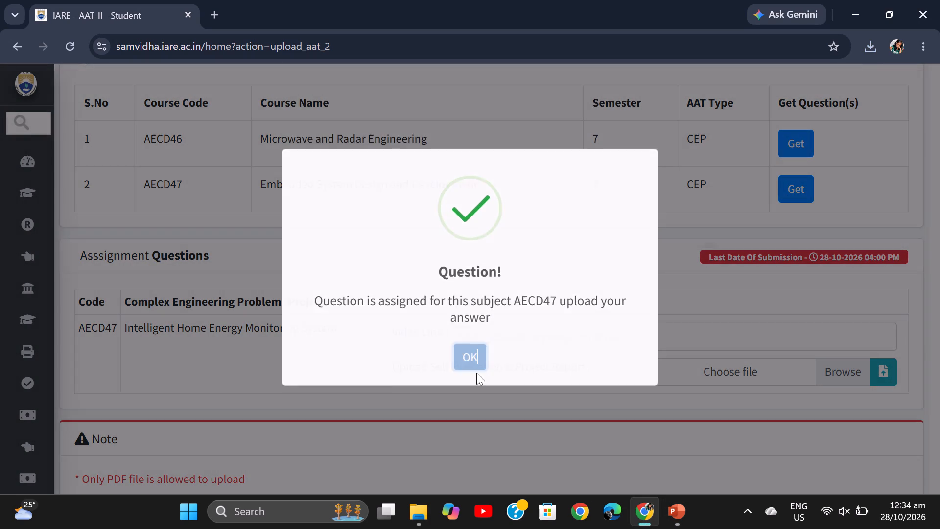
pyautogui.moveTo(484, 183); pyautogui.dragTo(274, 194)
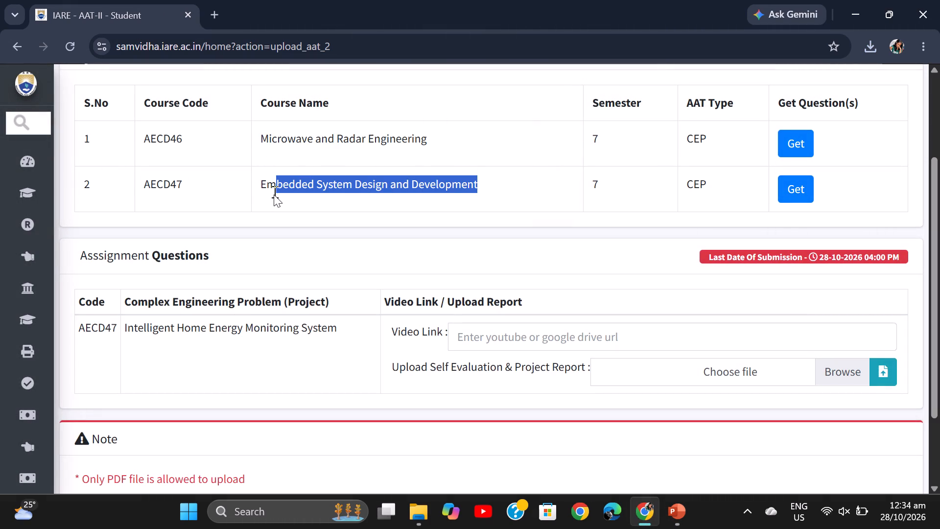
pyautogui.moveTo(274, 194); pyautogui.dragTo(258, 191)
pyautogui.hotkey('ctrl', 'c')
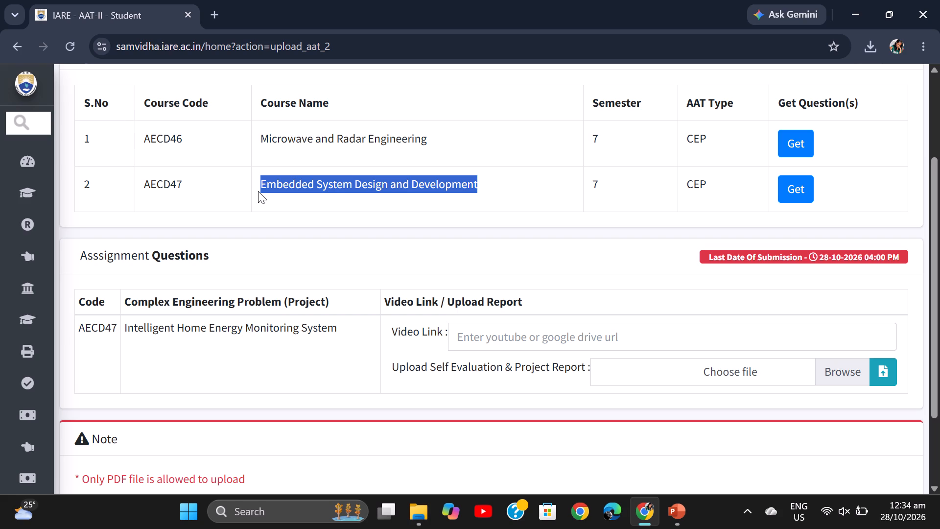
# Back in PowerPoint, clear the course name after "Course:" on the cover slide, keeping "Course Code" on its own line.
pyautogui.click(672, 506)
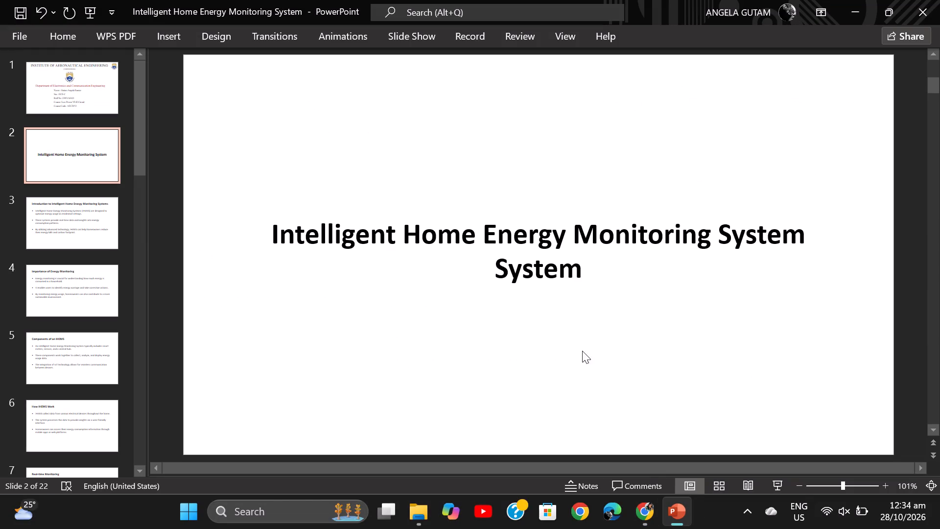
pyautogui.click(97, 75)
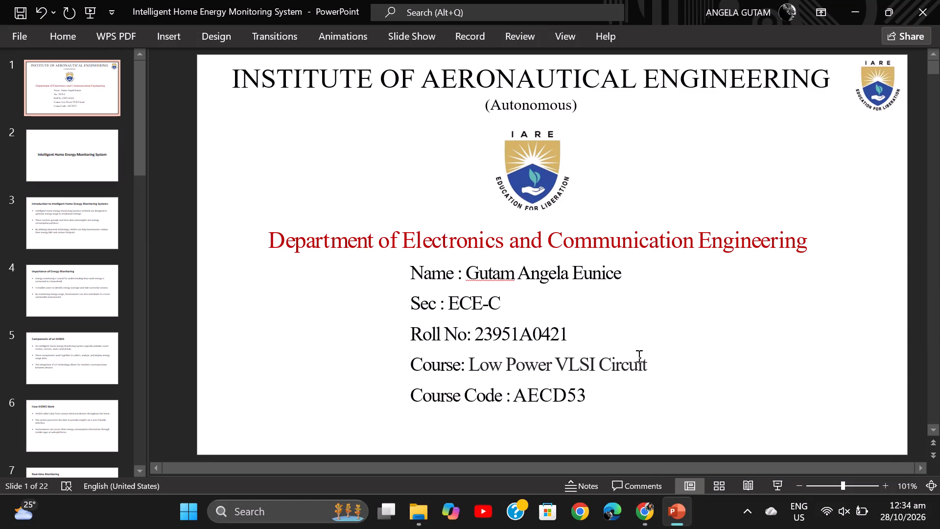
pyautogui.moveTo(659, 368); pyautogui.dragTo(475, 370)
pyautogui.hscroll(-1, 635, 366)
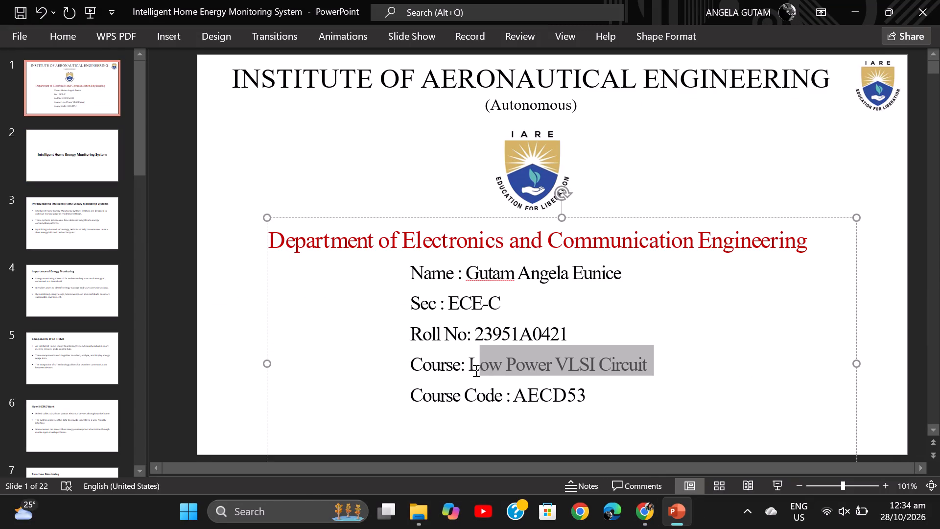
pyautogui.moveTo(475, 370); pyautogui.dragTo(466, 368)
pyautogui.press('BackSpace')
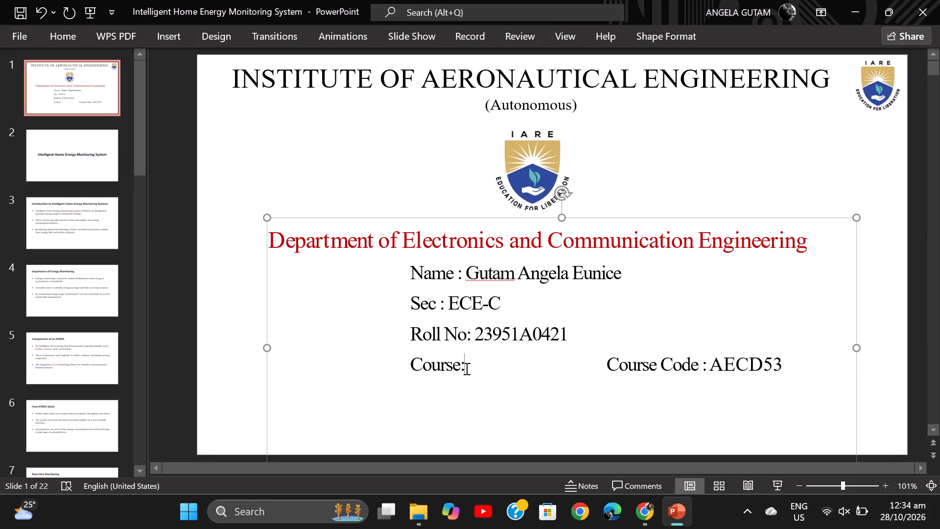
pyautogui.press('Return')
pyautogui.click(464, 355)
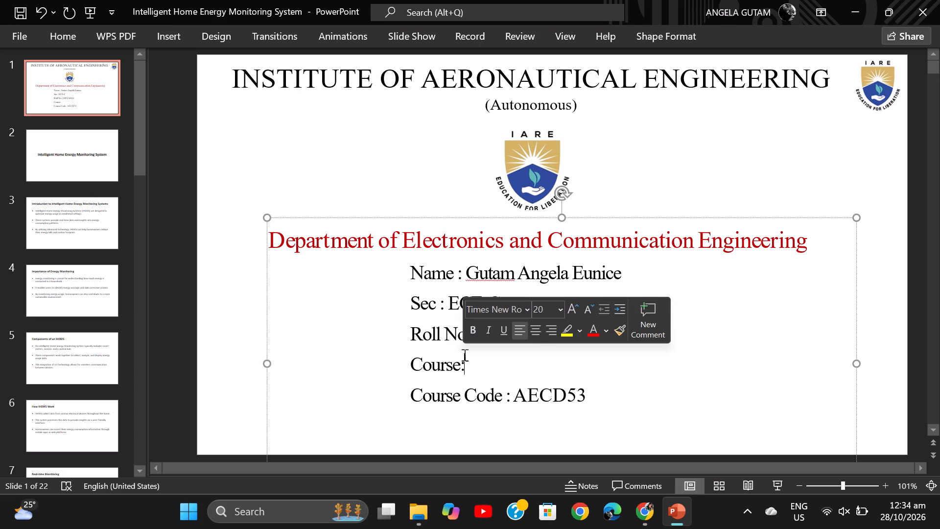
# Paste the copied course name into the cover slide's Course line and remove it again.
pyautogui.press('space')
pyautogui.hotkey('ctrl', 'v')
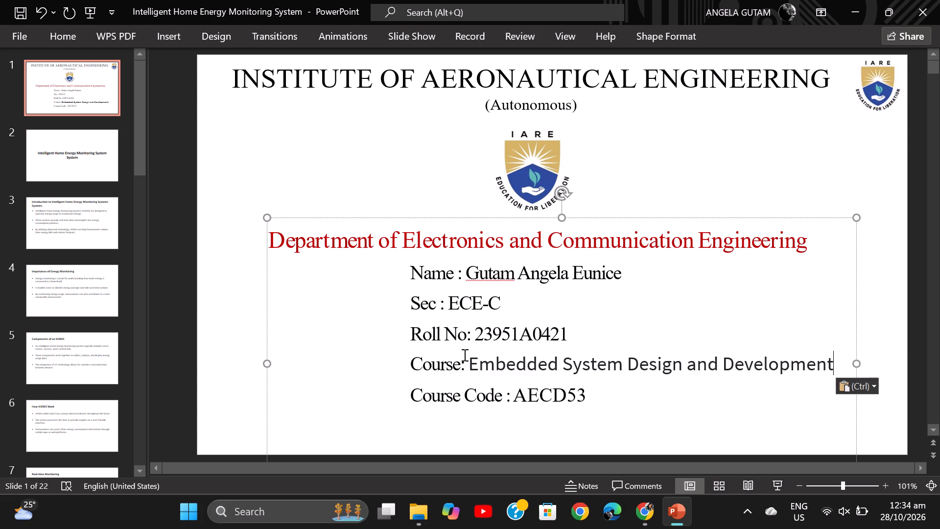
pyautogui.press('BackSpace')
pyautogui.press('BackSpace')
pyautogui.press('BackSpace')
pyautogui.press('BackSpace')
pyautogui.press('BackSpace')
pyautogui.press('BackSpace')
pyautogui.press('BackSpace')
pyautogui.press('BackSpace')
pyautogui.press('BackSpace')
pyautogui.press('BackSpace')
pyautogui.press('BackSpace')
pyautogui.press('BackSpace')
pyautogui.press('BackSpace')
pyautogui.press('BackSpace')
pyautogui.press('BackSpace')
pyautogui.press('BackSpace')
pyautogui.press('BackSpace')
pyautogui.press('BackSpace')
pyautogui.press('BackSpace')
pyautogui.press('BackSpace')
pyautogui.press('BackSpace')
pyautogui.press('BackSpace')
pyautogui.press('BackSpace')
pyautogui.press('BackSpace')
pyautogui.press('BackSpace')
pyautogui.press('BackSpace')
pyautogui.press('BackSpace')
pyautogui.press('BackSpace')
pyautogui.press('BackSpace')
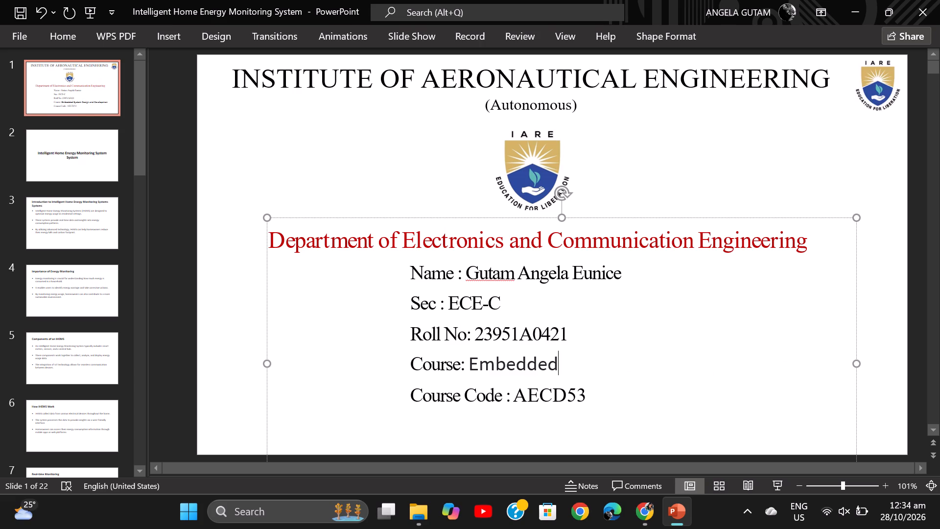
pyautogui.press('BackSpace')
# Enter "Embedded System Design & Development" as the course on the cover slide, checking the wording against the Chrome page.
pyautogui.press('space')
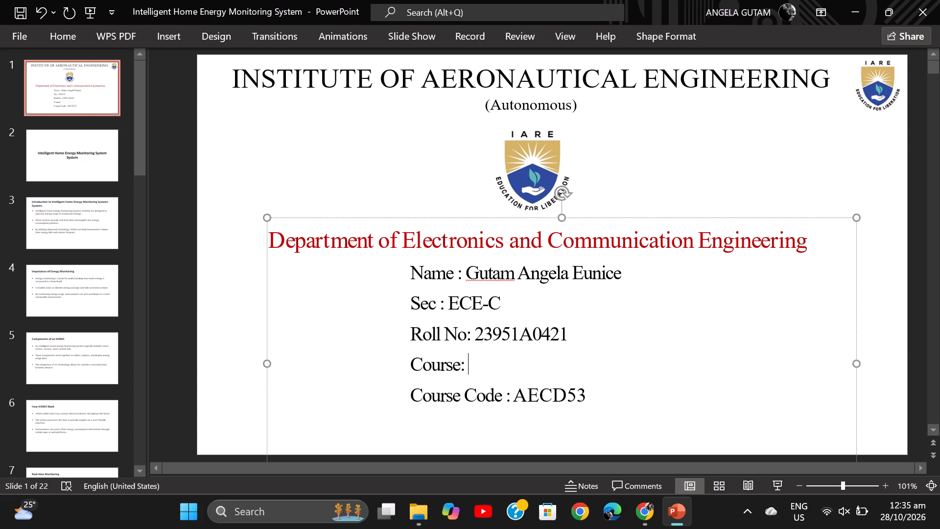
pyautogui.write('Embbed')
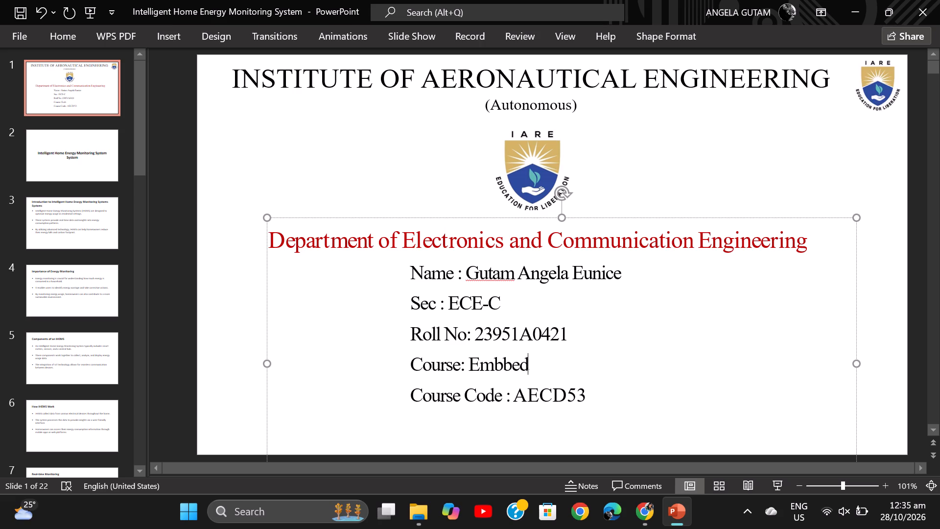
pyautogui.press('BackSpace')
pyautogui.press('BackSpace')
pyautogui.press('BackSpace')
pyautogui.write('edded Sys')
pyautogui.write('tem')
pyautogui.press('space')
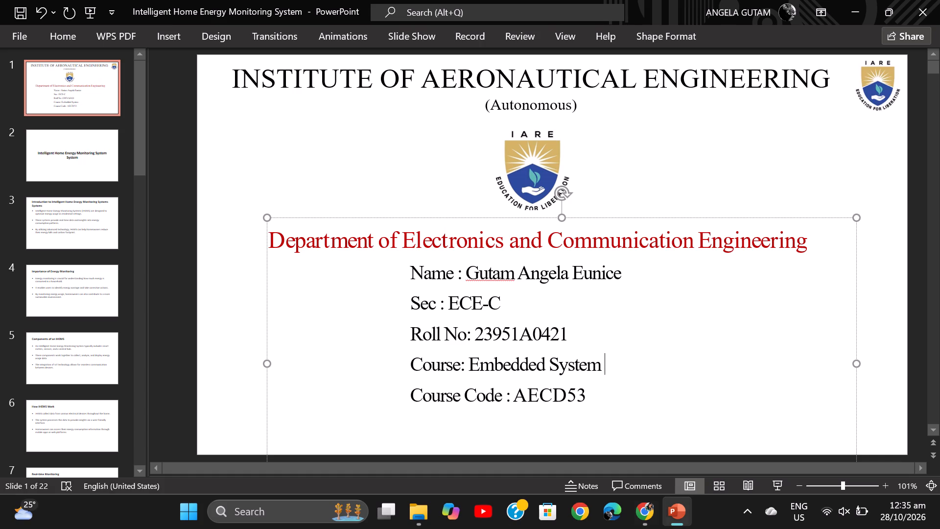
pyautogui.click(655, 514)
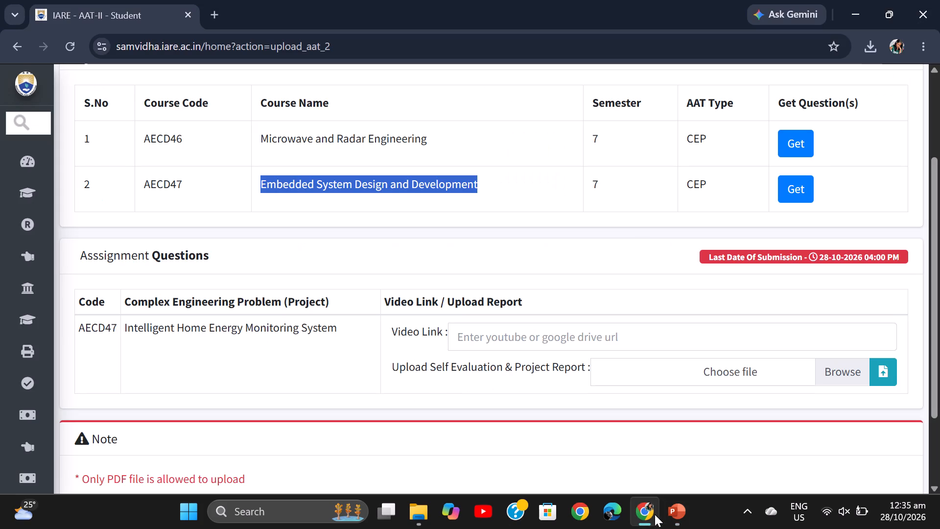
pyautogui.click(655, 514)
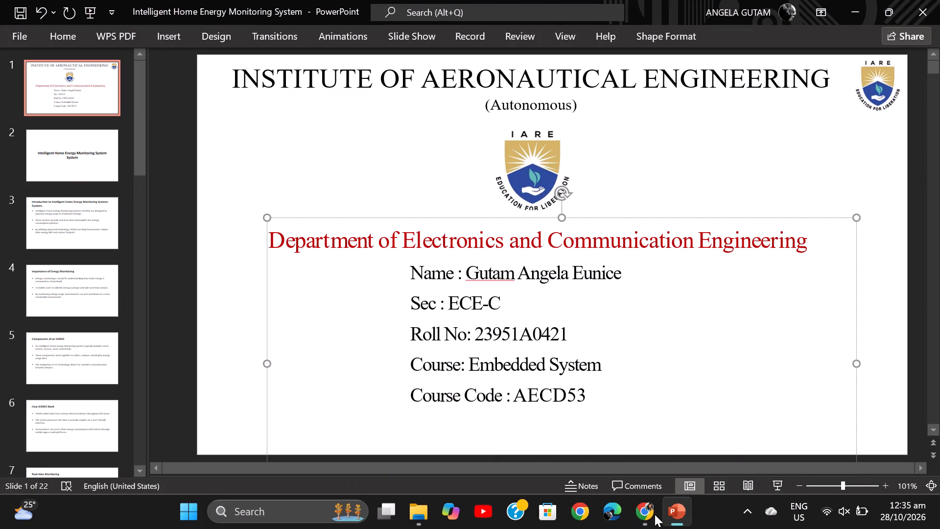
pyautogui.write('Design')
pyautogui.press('space')
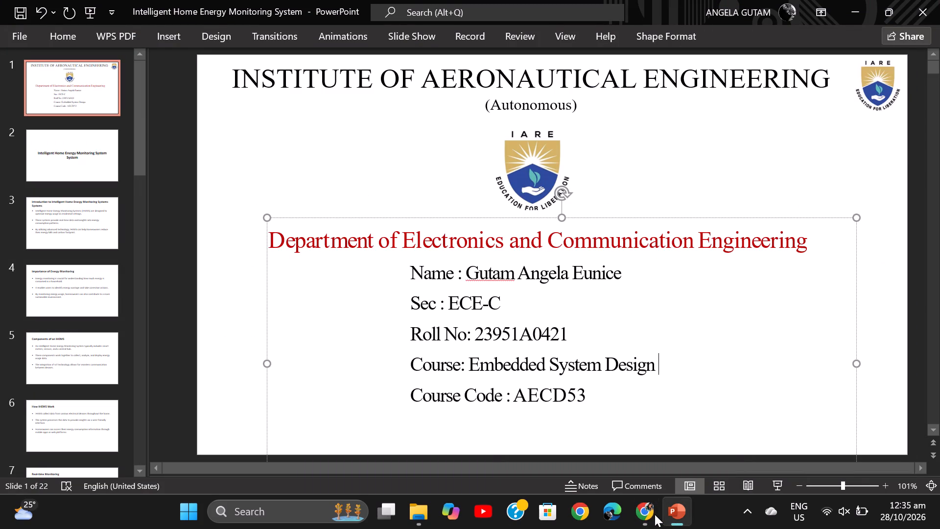
pyautogui.write('& Development')
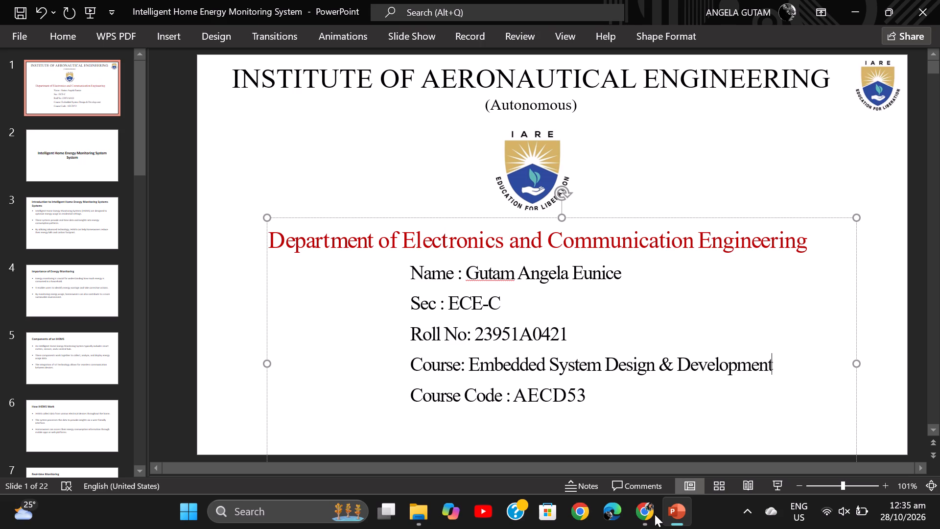
# Replace the course code on the cover slide with AECD47.
pyautogui.moveTo(591, 397); pyautogui.dragTo(519, 393)
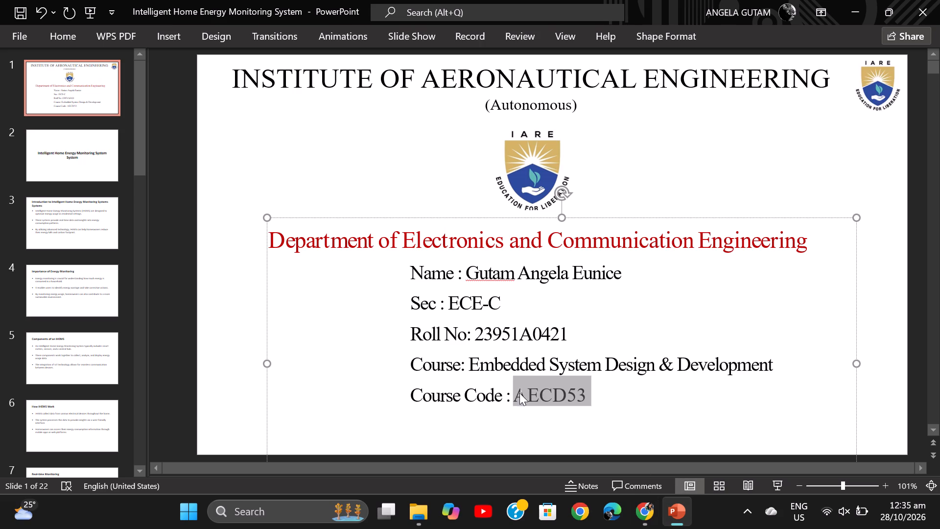
pyautogui.press('BackSpace')
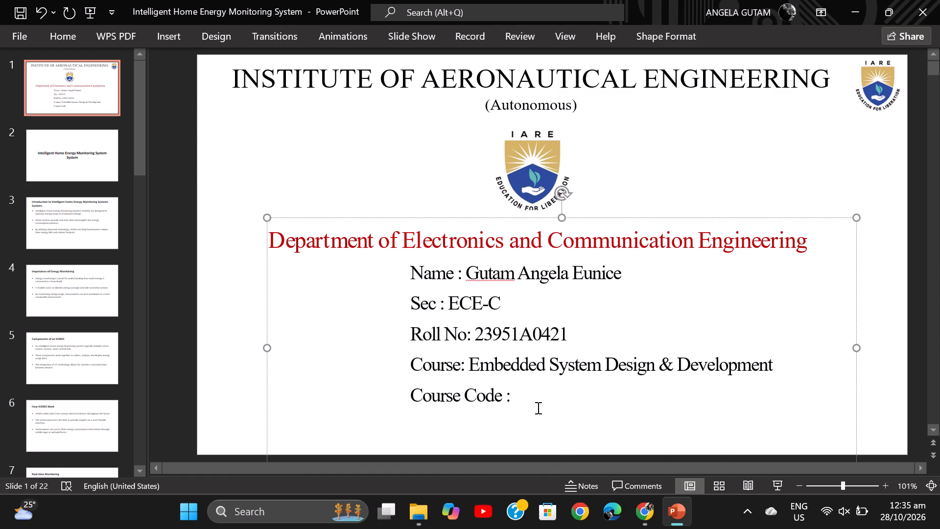
pyautogui.write('AEC')
pyautogui.write('D47')
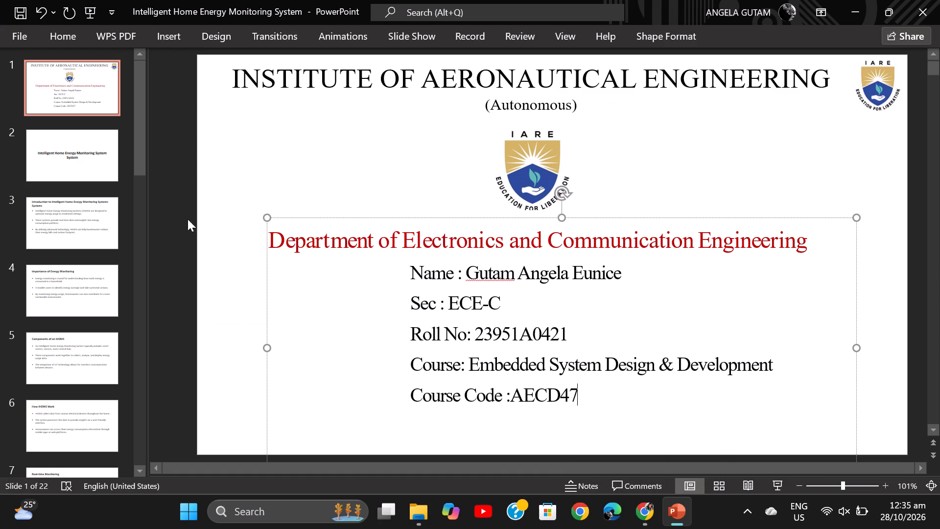
# Copy the cover slide's small IARE corner logo onto the Intelligent Home Energy Monitoring System title slide and nudge it slightly right and down.
pyautogui.rightClick(871, 91)
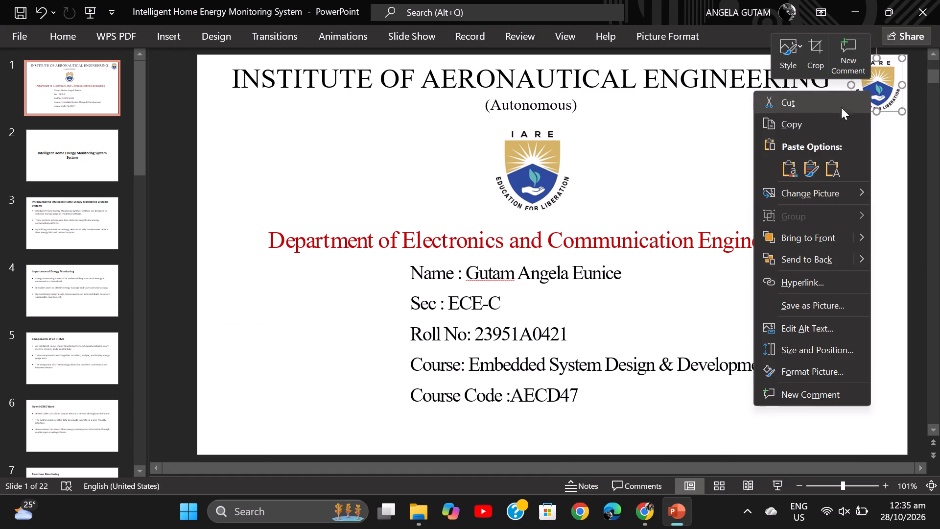
pyautogui.click(825, 120)
pyautogui.press('Down')
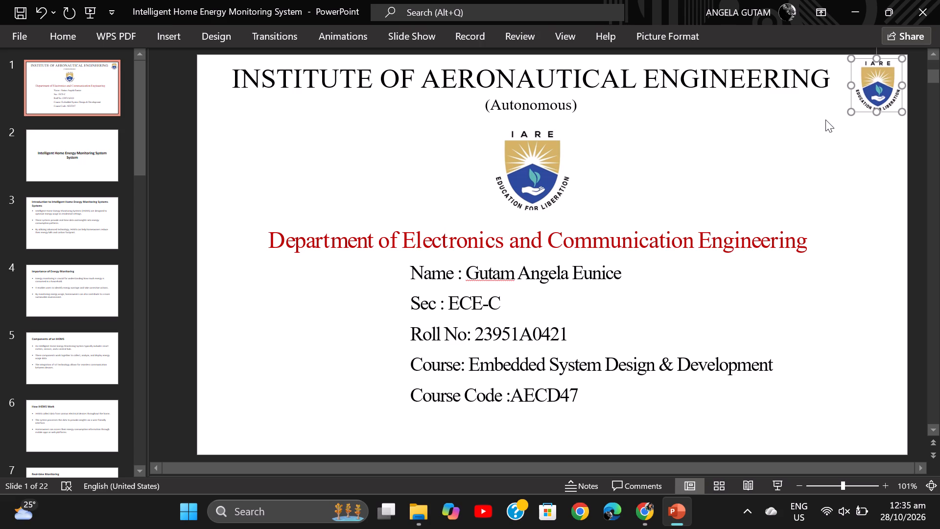
pyautogui.press('Right')
pyautogui.press('Right')
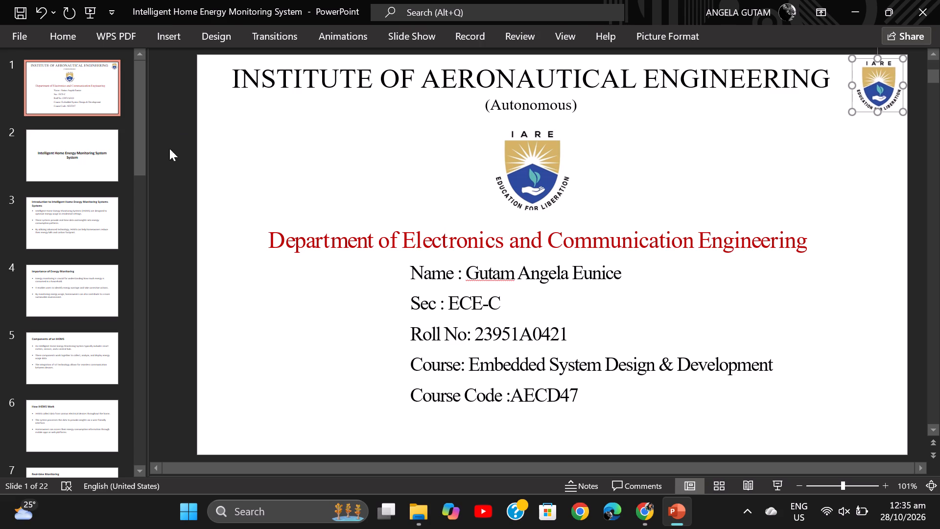
pyautogui.click(93, 145)
pyautogui.hotkey('ctrl', 'v')
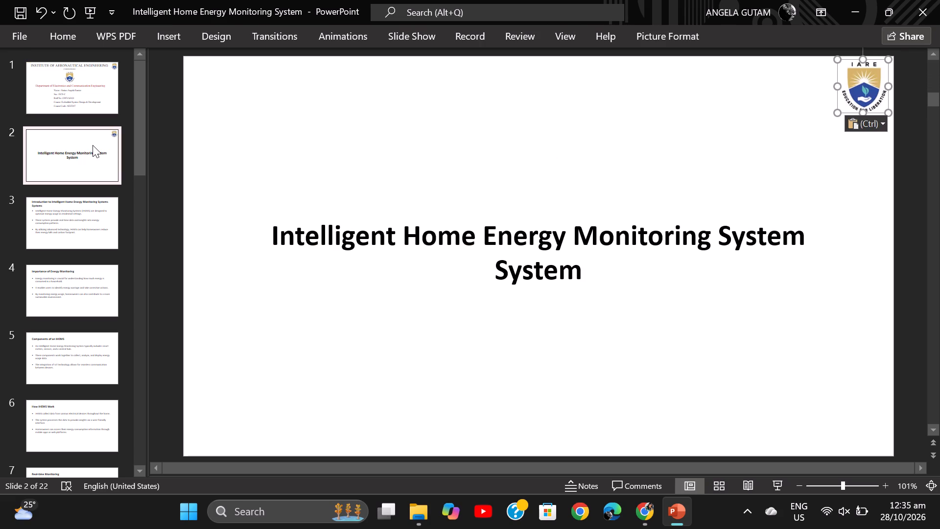
pyautogui.press('Right')
pyautogui.press('Down')
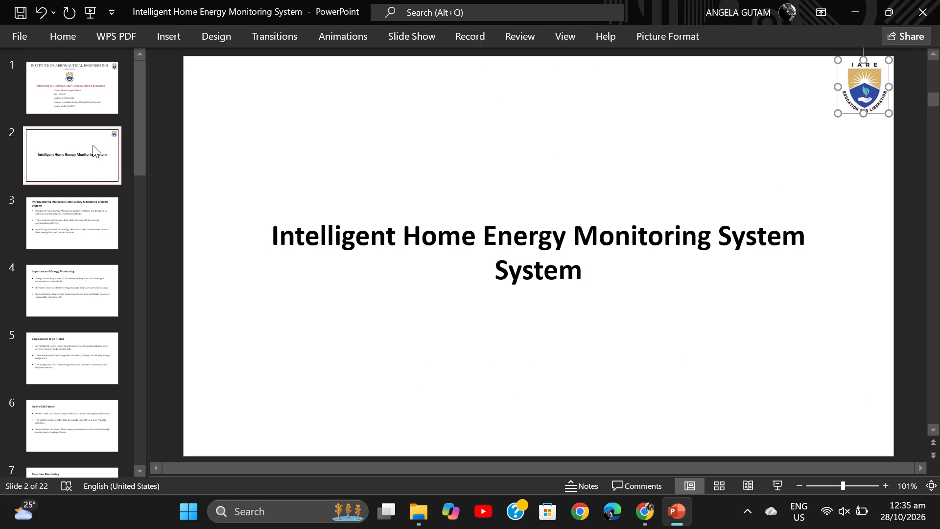
pyautogui.press('space')
pyautogui.press('space')
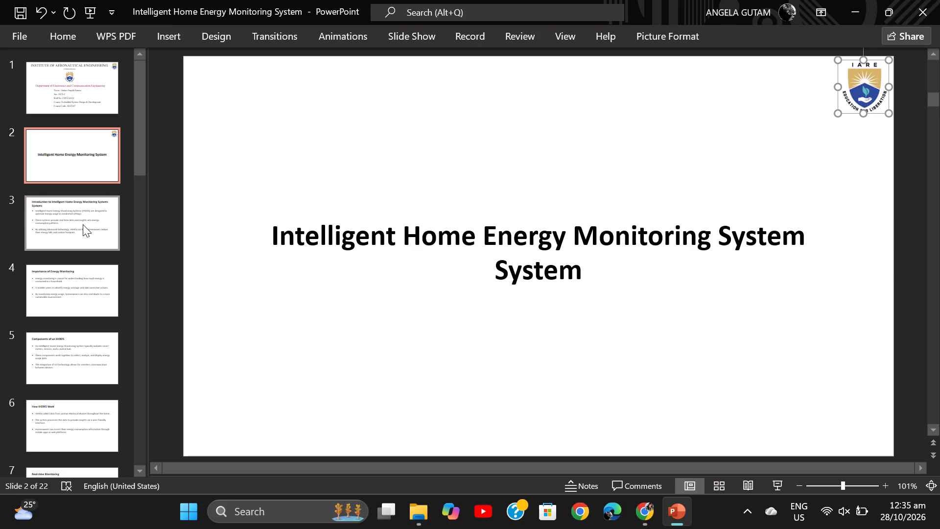
# Nudge the title slide's IARE logo slightly down and paste the logo onto the corner of slides 3 to 7.
pyautogui.press('Down')
pyautogui.press('.')
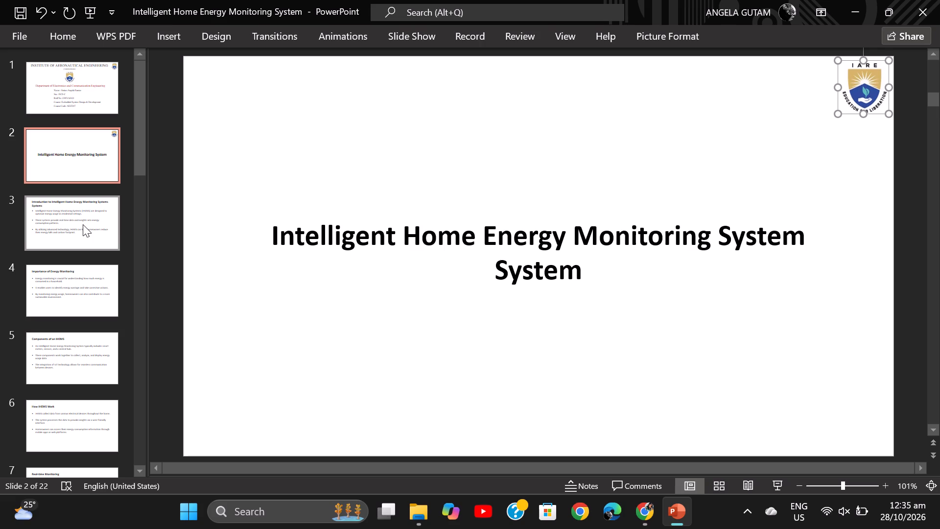
pyautogui.press('pagedown')
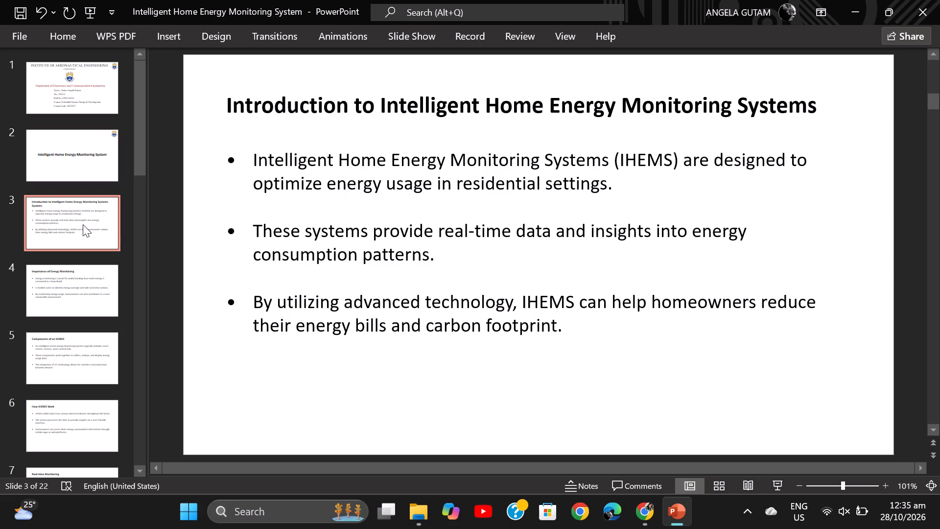
pyautogui.hotkey('ctrl', 'v')
pyautogui.press('pagedown')
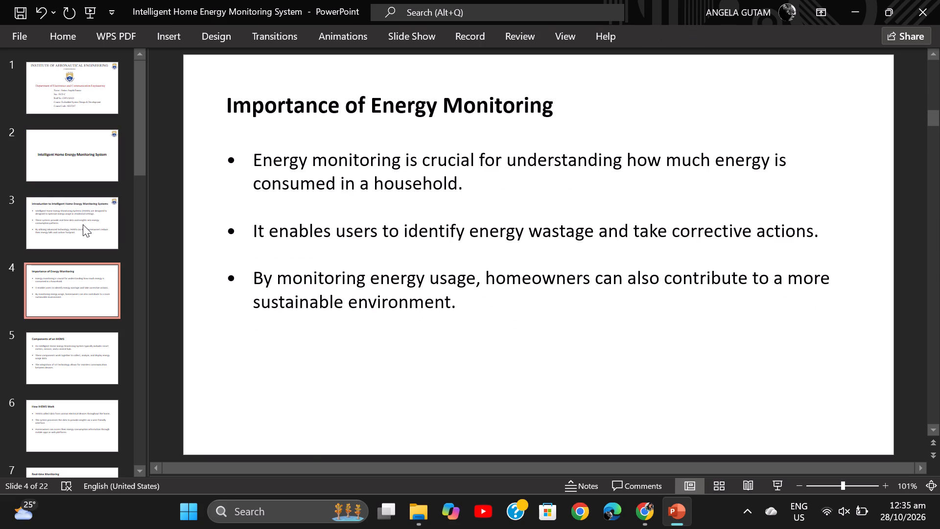
pyautogui.hotkey('ctrl', 'v')
pyautogui.press('pagedown')
pyautogui.hotkey('ctrl', 'v')
pyautogui.press('pagedown')
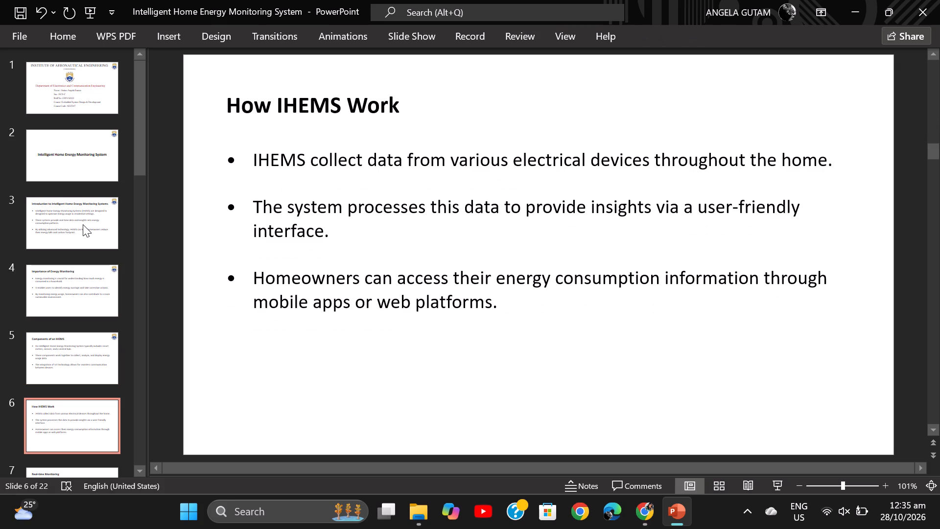
pyautogui.hotkey('ctrl', 'v')
pyautogui.press('pagedown')
pyautogui.hotkey('ctrl', 'v')
# Paste the IARE corner logo onto slides 8 to 12, from Historical Data Analysis to Alerts and Notifications.
pyautogui.press('pagedown')
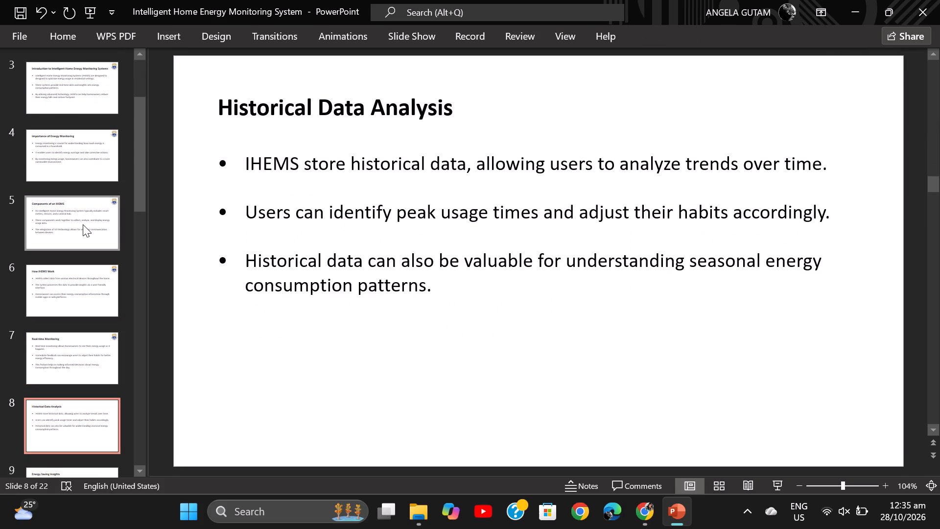
pyautogui.hotkey('ctrl', 'v')
pyautogui.hotkey('ctrl', 'pagedown')
pyautogui.hotkey('ctrl', 'v')
pyautogui.press('pagedown')
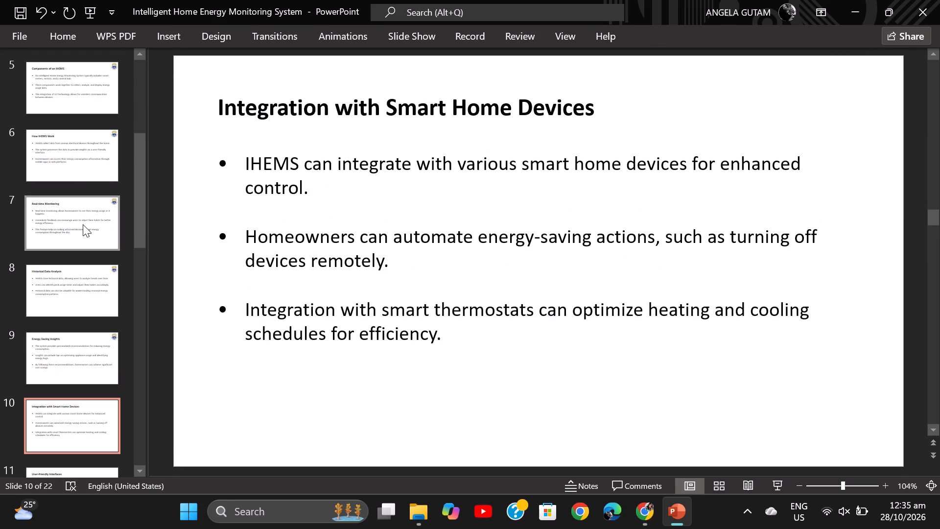
pyautogui.hotkey('ctrl', 'v')
pyautogui.press('pagedown')
pyautogui.hotkey('ctrl', 'v')
pyautogui.hotkey('ctrl', 'pagedown')
pyautogui.hotkey('ctrl', 'v')
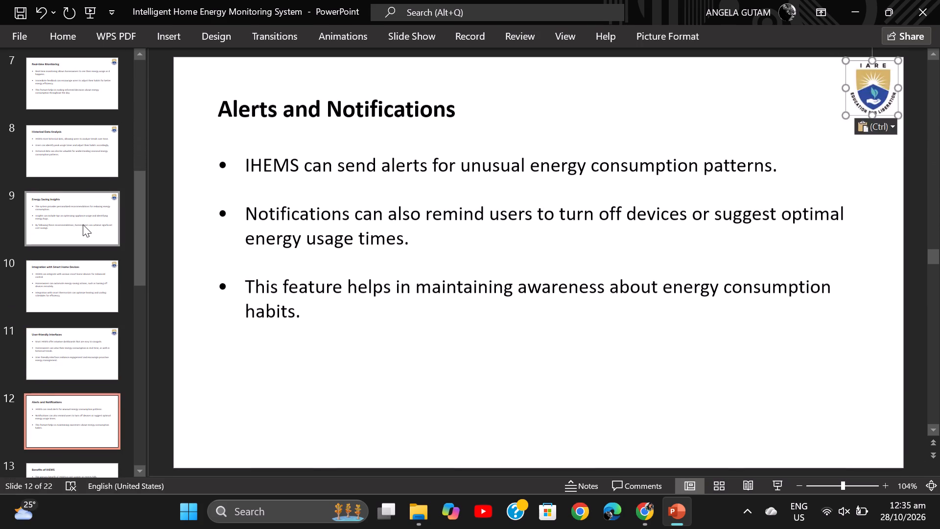
# Paste the IARE corner logo onto slides 13 to 17, from Benefits of IHEMS to Regulatory and Policy Considerations.
pyautogui.press('pagedown')
pyautogui.hotkey('ctrl', 'v')
pyautogui.press('pagedown')
pyautogui.hotkey('ctrl', 'v')
pyautogui.press('pagedown')
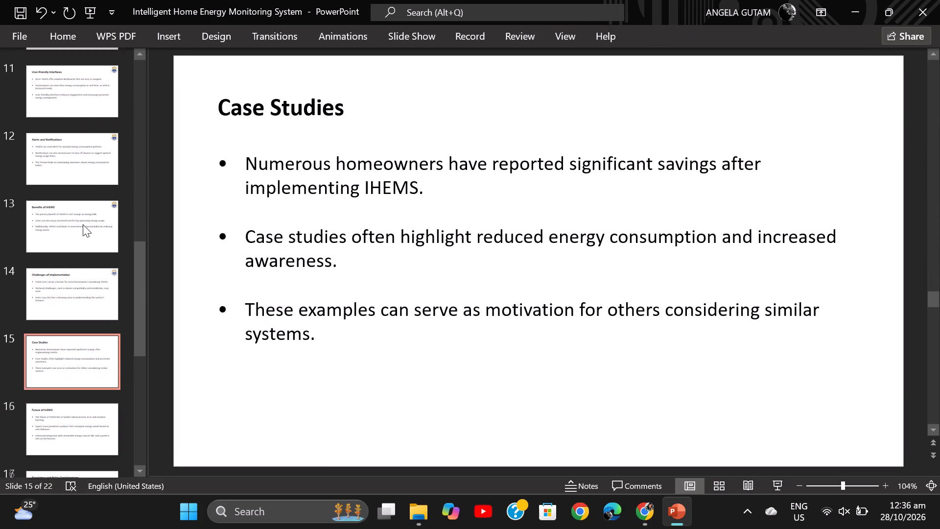
pyautogui.hotkey('ctrl', 'v')
pyautogui.press('pagedown')
pyautogui.hotkey('ctrl', 'v')
pyautogui.press('pagedown')
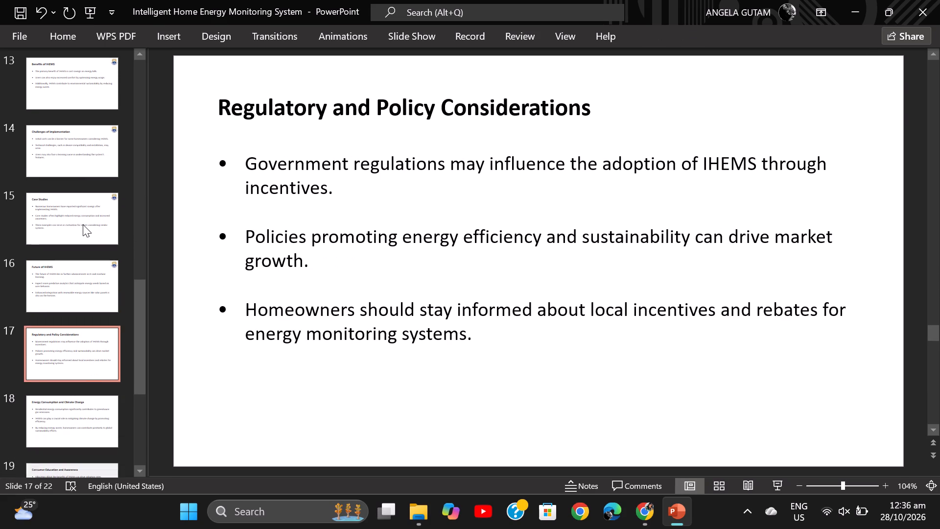
pyautogui.hotkey('ctrl', 'v')
# Paste the IARE corner logo onto slides 18 to 22, from Energy Consumption and Climate Change to Q&A Session.
pyautogui.press('pagedown')
pyautogui.hotkey('ctrl', 'v')
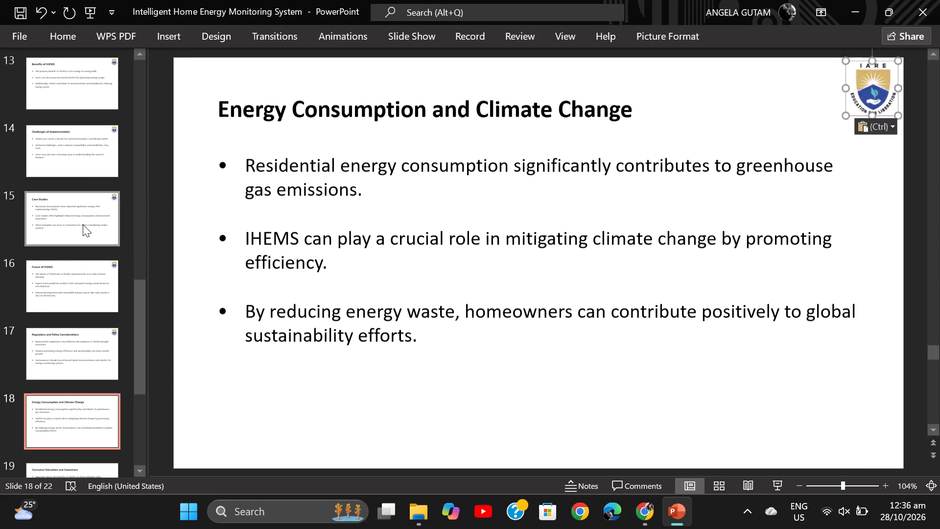
pyautogui.press('pagedown')
pyautogui.hotkey('ctrl', 'v')
pyautogui.press('pagedown')
pyautogui.hotkey('ctrl', 'v')
pyautogui.press('pagedown')
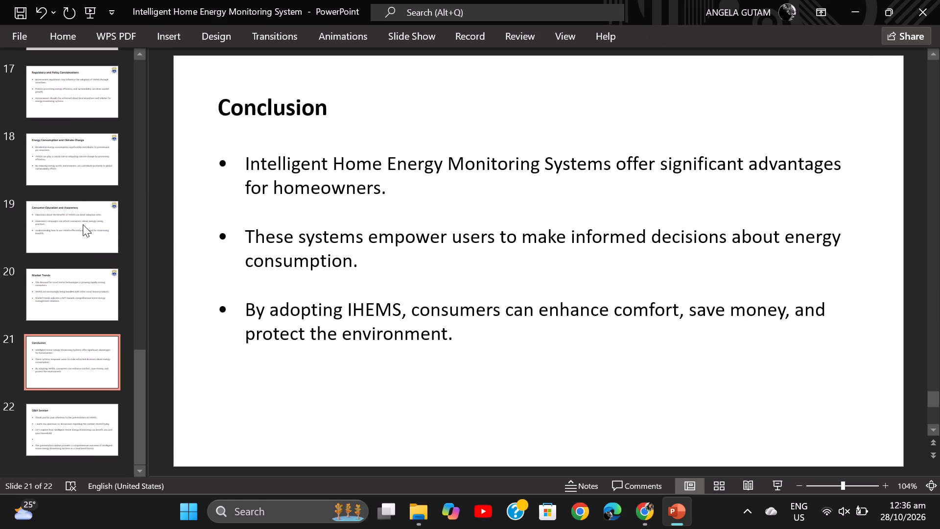
pyautogui.hotkey('ctrl', 'v')
pyautogui.press('pagedown')
pyautogui.hotkey('ctrl', 'v')
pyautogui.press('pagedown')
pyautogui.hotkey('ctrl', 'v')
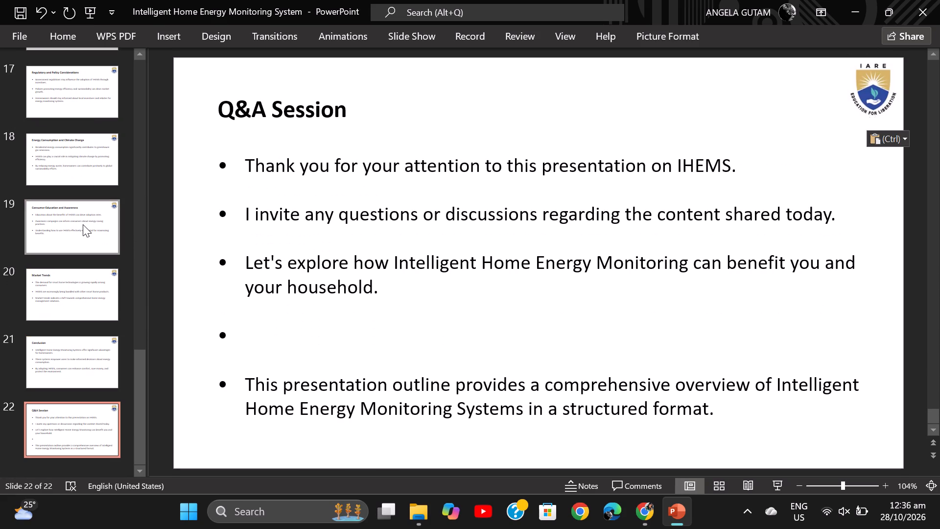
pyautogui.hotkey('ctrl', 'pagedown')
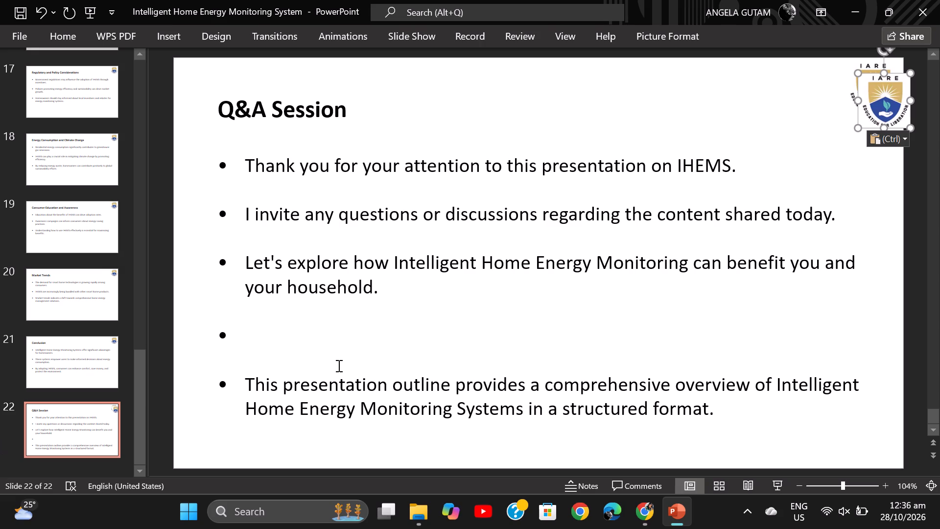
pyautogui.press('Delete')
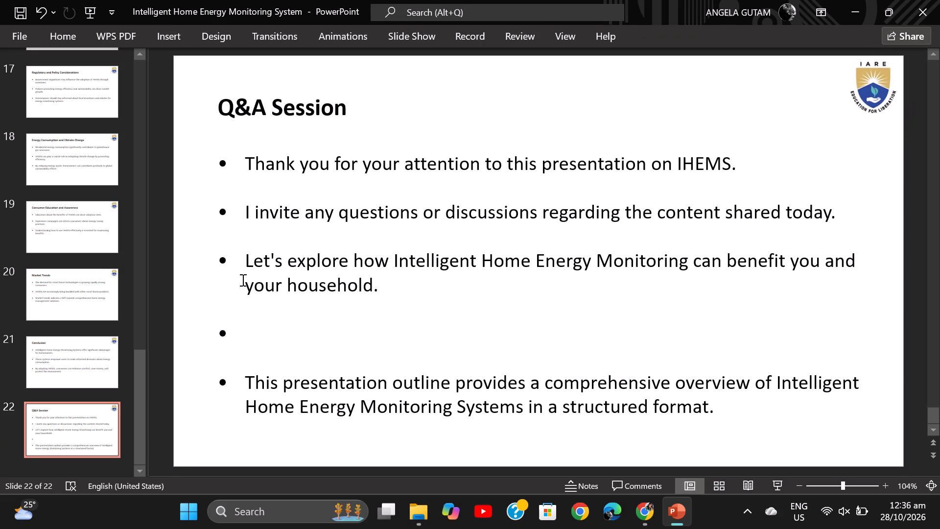
# Remove the empty bullet line above the last bullet on the Q&A Session slide.
pyautogui.click(239, 326)
pyautogui.press('BackSpace')
pyautogui.press('BackSpace')
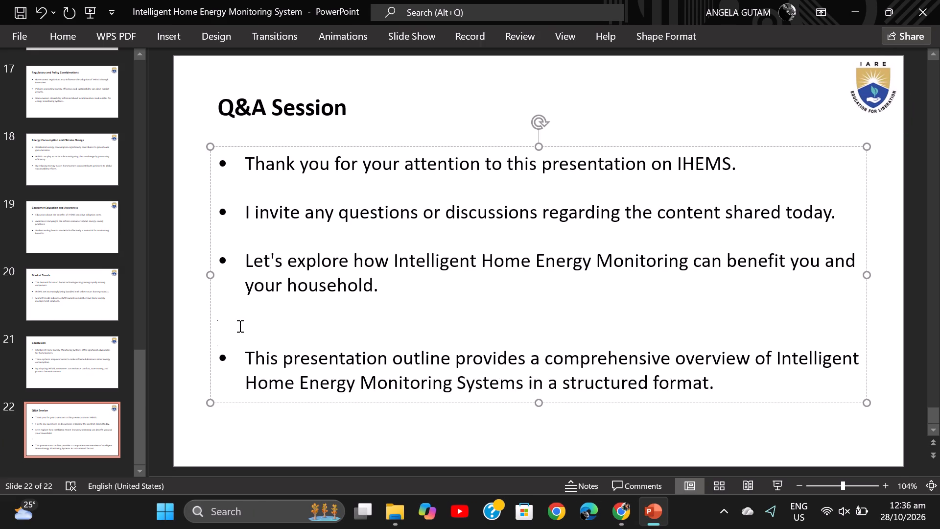
pyautogui.press('BackSpace')
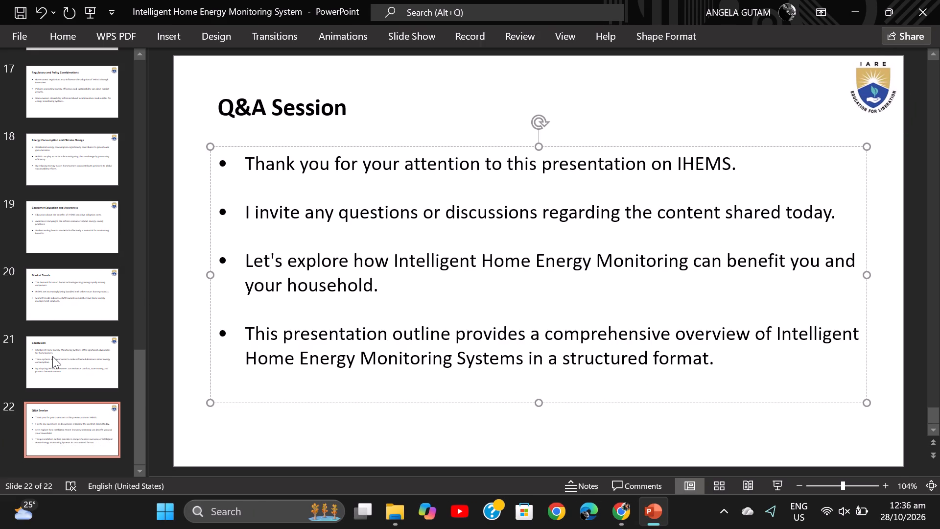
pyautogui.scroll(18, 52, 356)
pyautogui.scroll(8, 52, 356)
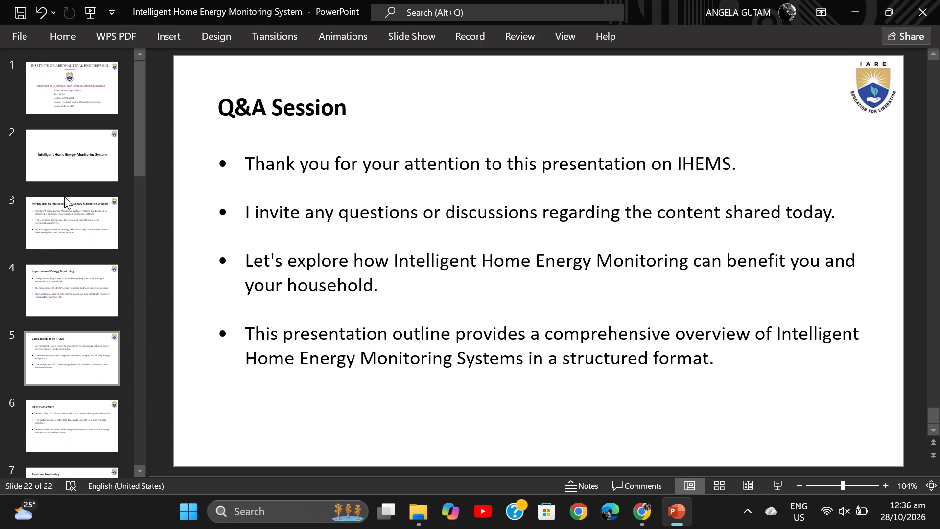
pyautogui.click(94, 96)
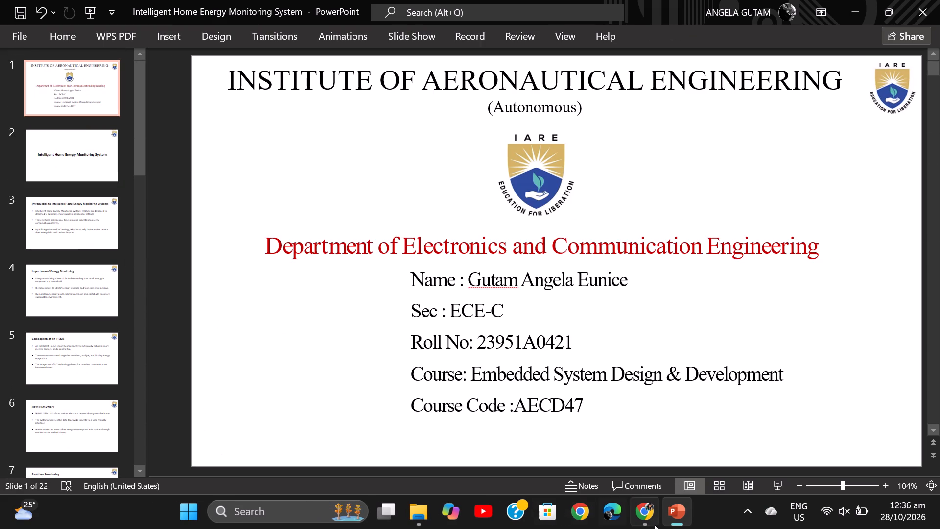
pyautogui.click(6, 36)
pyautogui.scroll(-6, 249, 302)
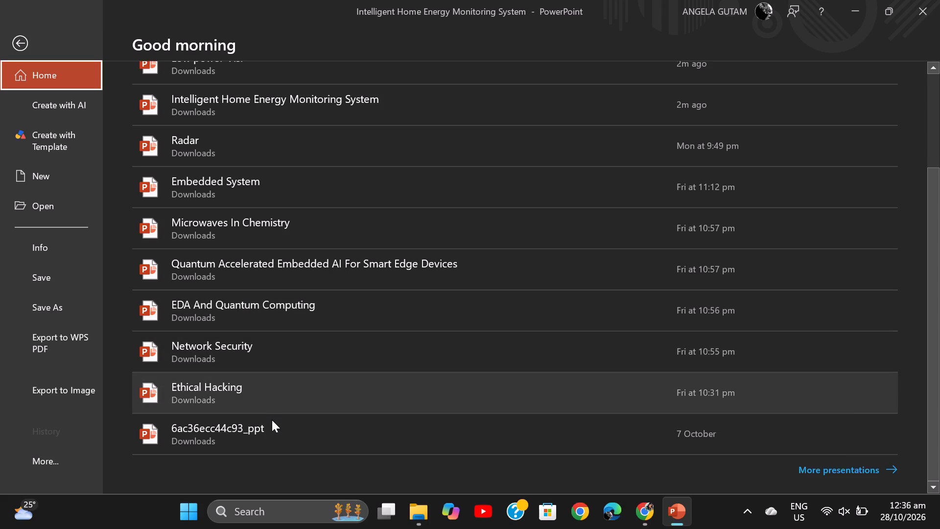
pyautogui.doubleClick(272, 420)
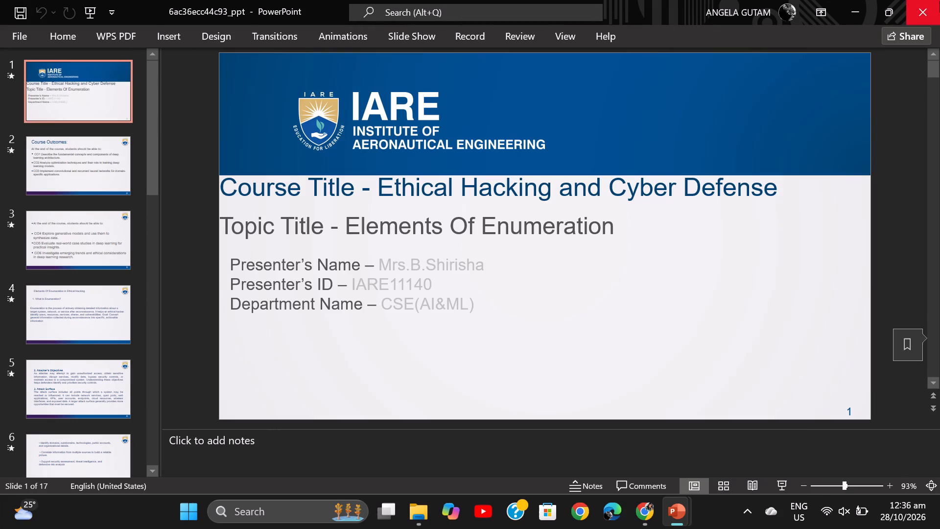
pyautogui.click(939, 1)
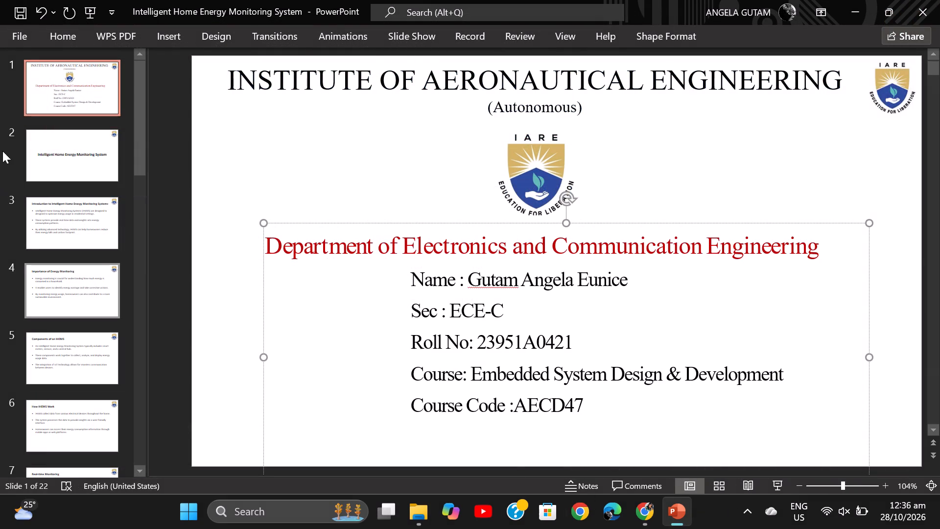
# Copy the THANK YOU! slide from the Network Security presentation and paste it after the Q&A Session slide as slide 23.
pyautogui.click(18, 37)
pyautogui.scroll(-6, 171, 416)
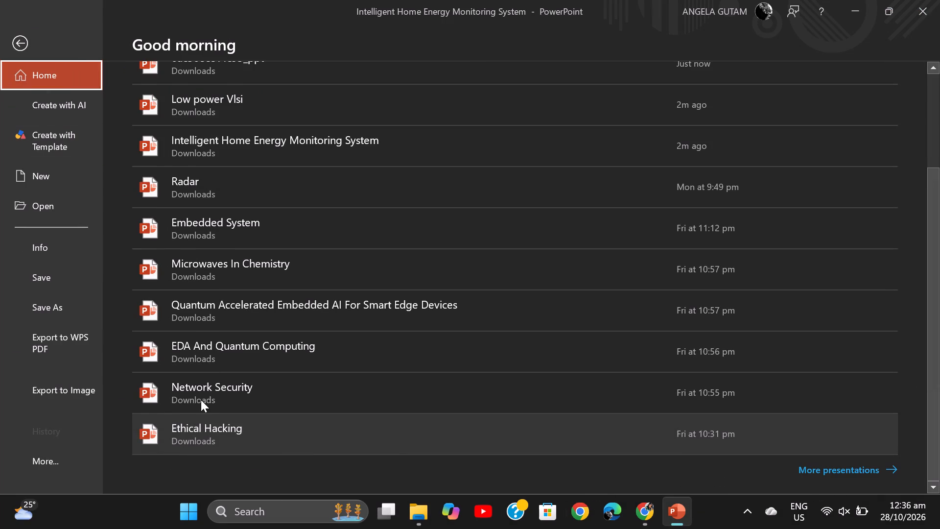
pyautogui.doubleClick(201, 400)
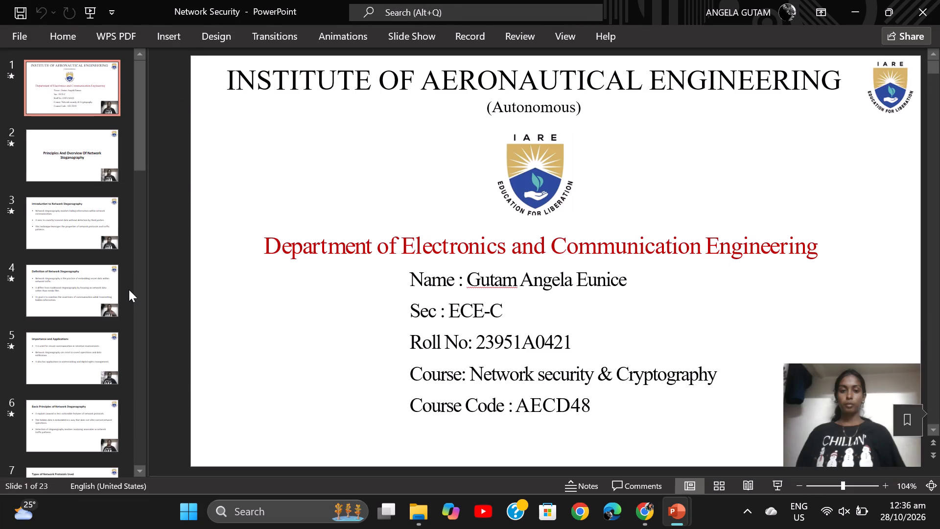
pyautogui.scroll(-15, 129, 289)
pyautogui.scroll(-7, 129, 289)
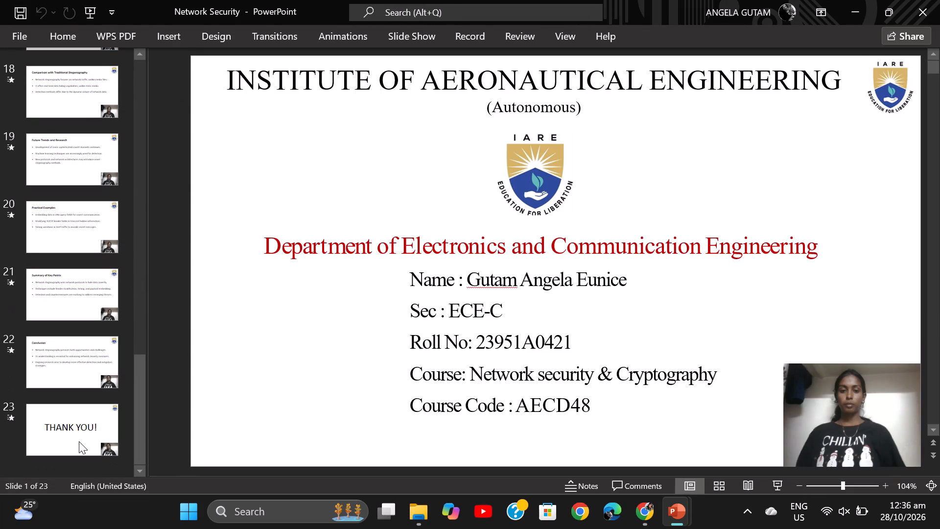
pyautogui.rightClick(79, 441)
pyautogui.click(106, 159)
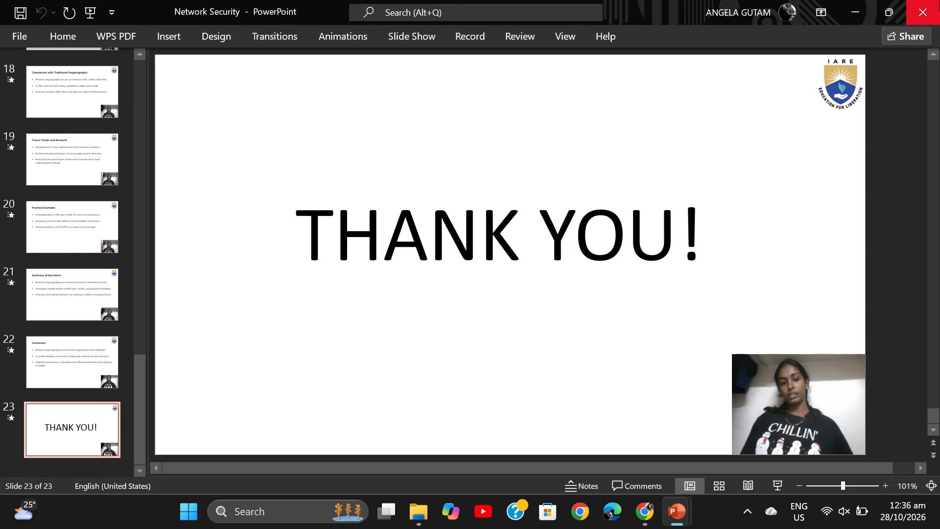
pyautogui.click(939, 0)
pyautogui.press('End')
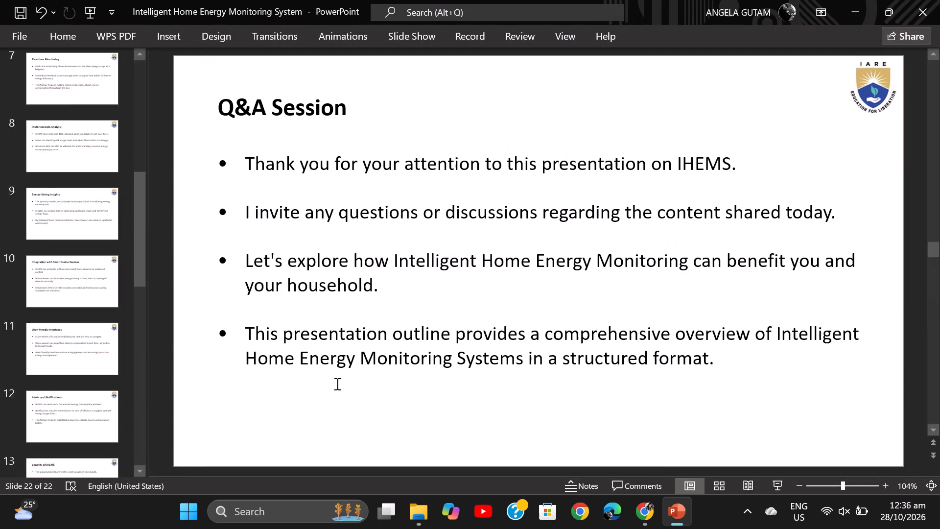
pyautogui.hotkey('ctrl', 'v')
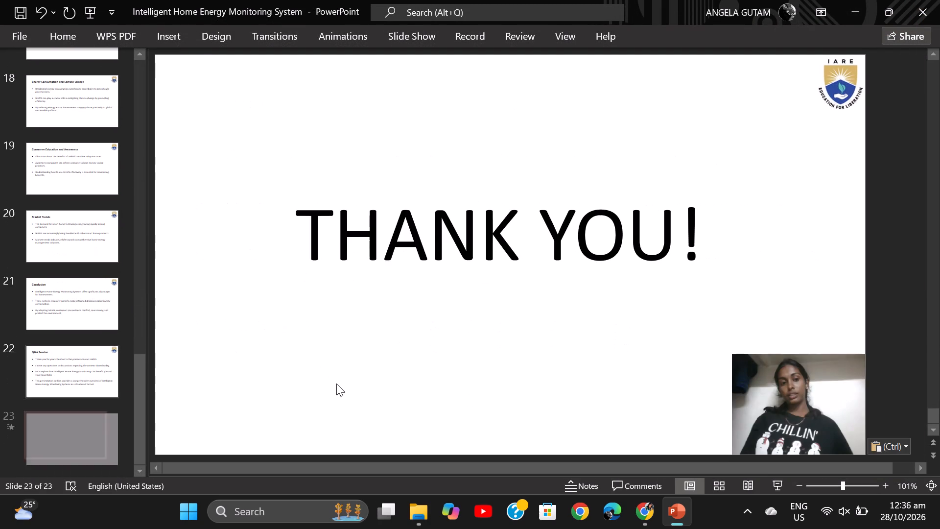
# Cut the webcam video from the pasted THANK YOU! slide.
pyautogui.rightClick(798, 410)
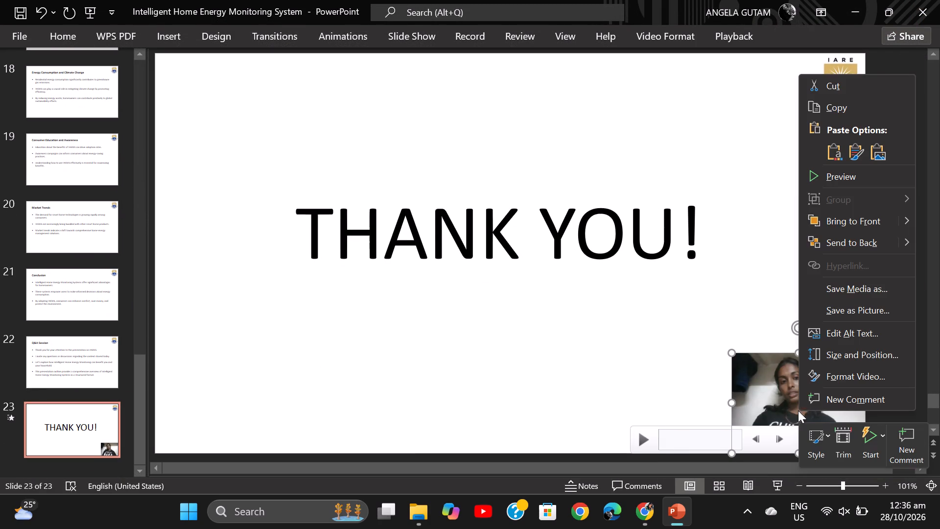
pyautogui.click(854, 80)
pyautogui.rightClick(453, 304)
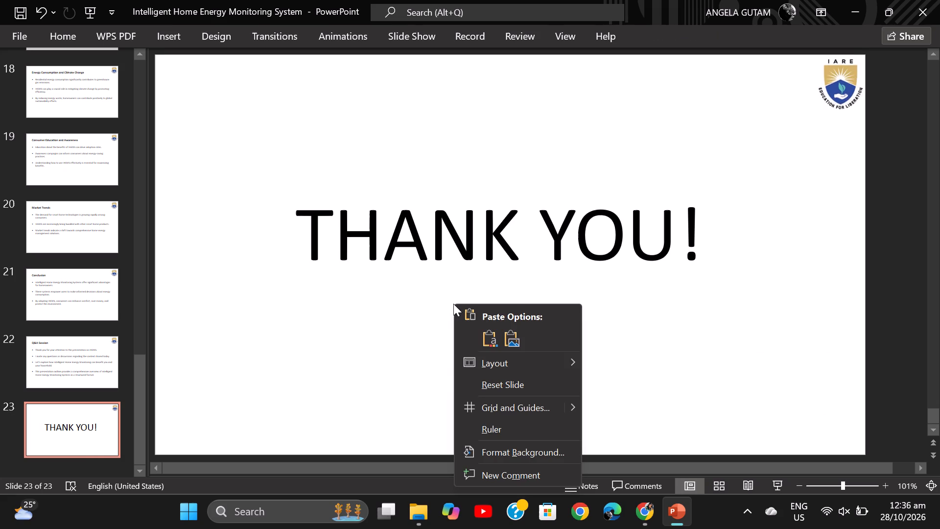
pyautogui.click(343, 181)
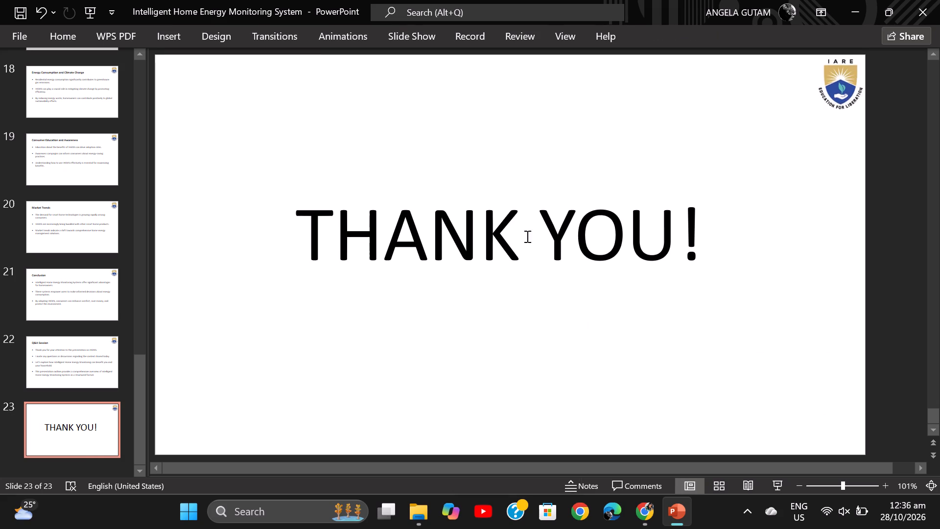
# Save the Intelligent Home Energy Monitoring System presentation.
pyautogui.click(277, 0)
pyautogui.click(2, 33)
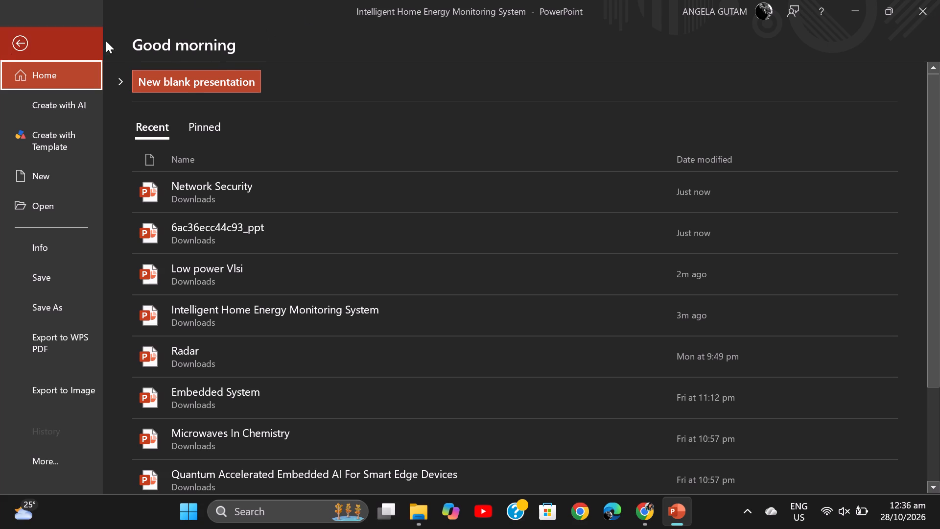
pyautogui.press('Escape')
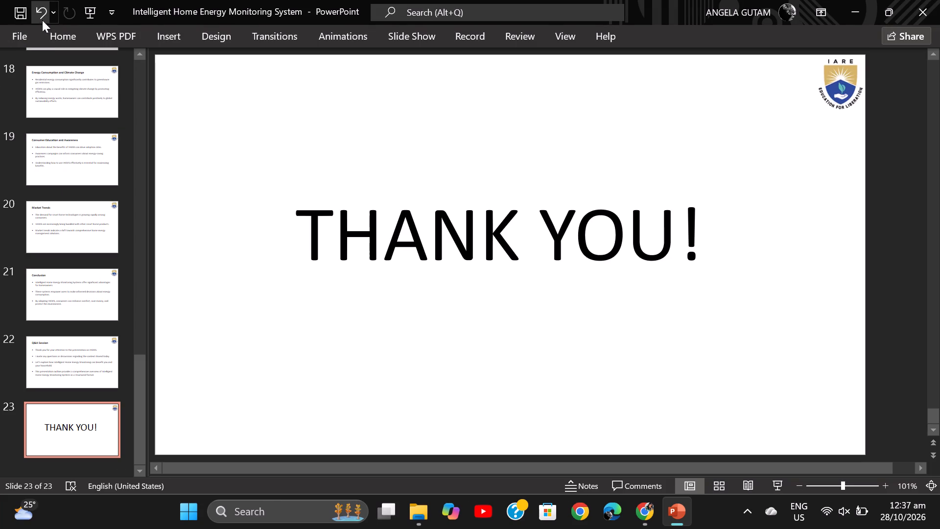
pyautogui.click(138, 5)
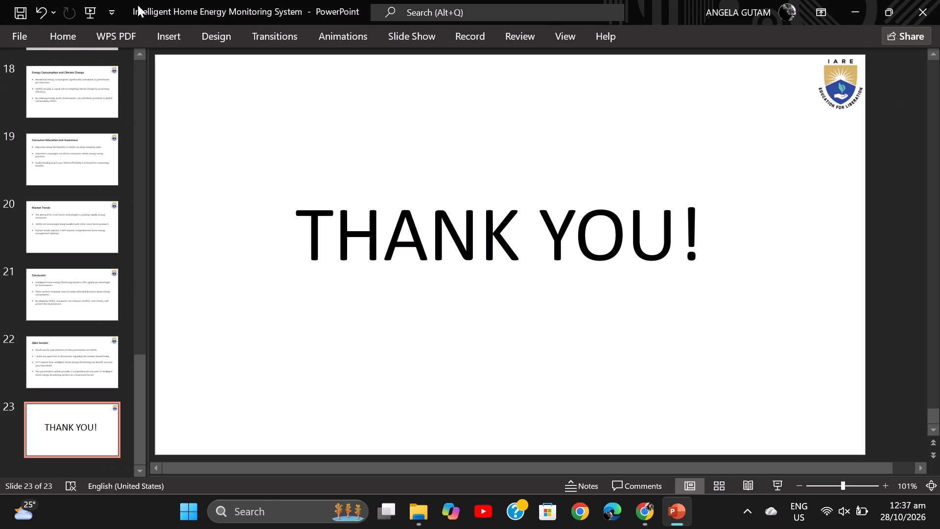
pyautogui.hotkey('ctrl', 's')
# Save a copy of the Intelligent Home Energy Monitoring System presentation in Downloads as Embedded System II.
pyautogui.scroll(17, 83, 199)
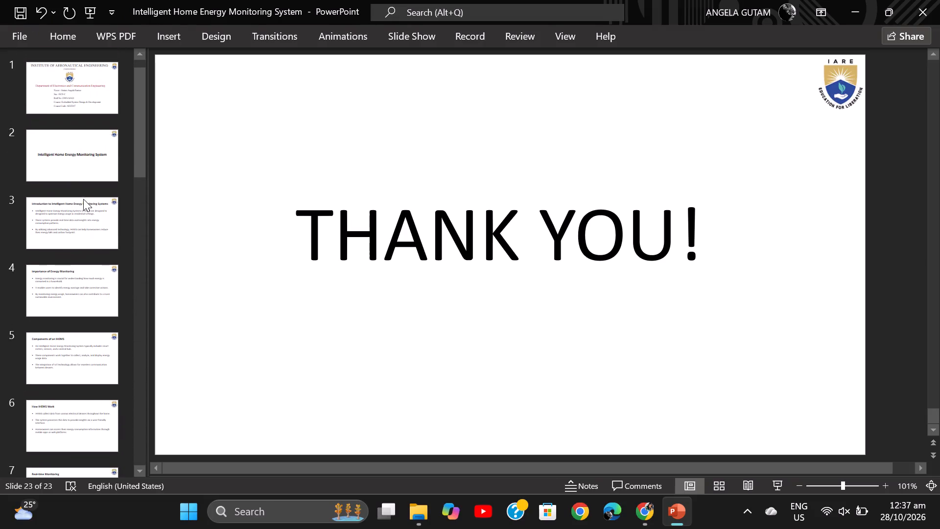
pyautogui.scroll(6, 83, 199)
pyautogui.click(19, 38)
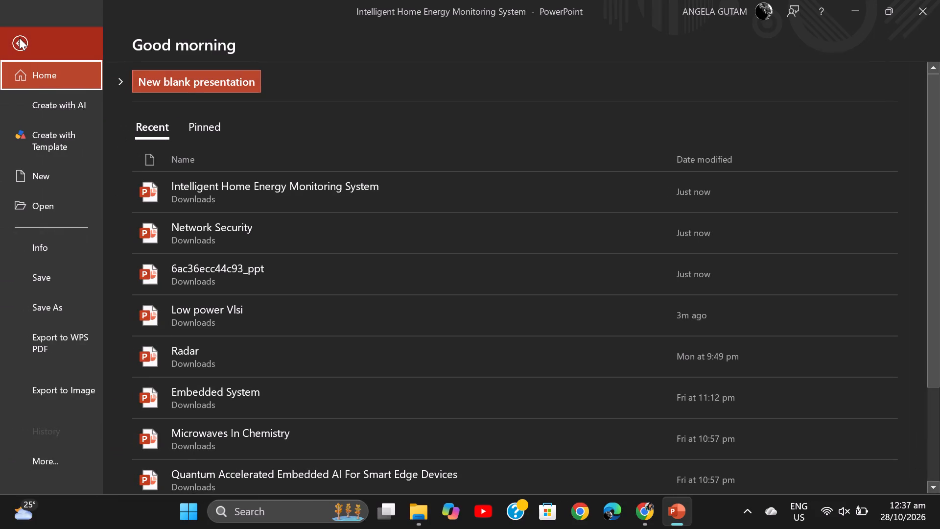
pyautogui.click(52, 317)
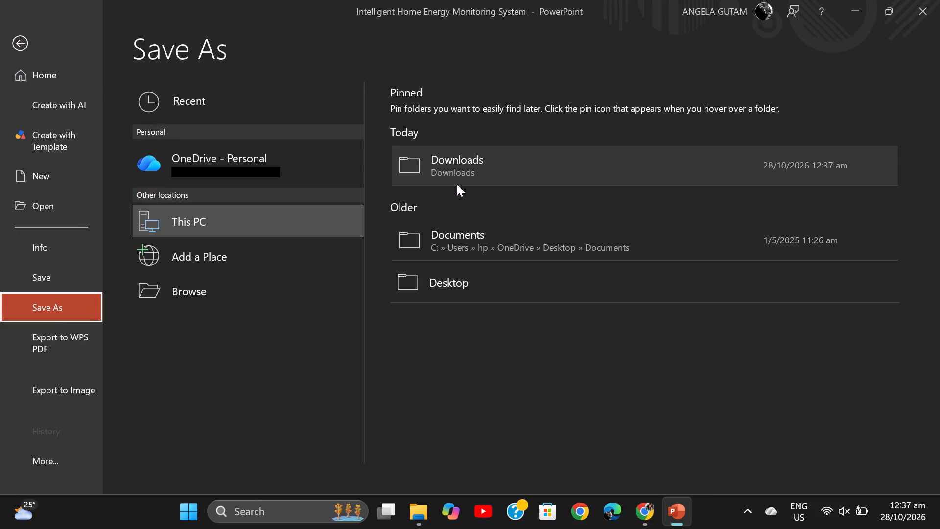
pyautogui.click(457, 184)
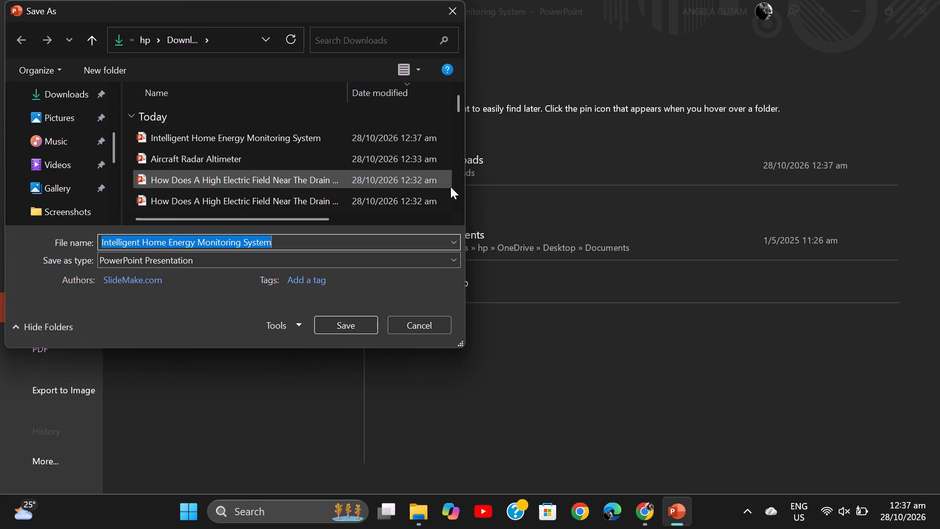
pyautogui.press('BackSpace')
pyautogui.write('Embbed')
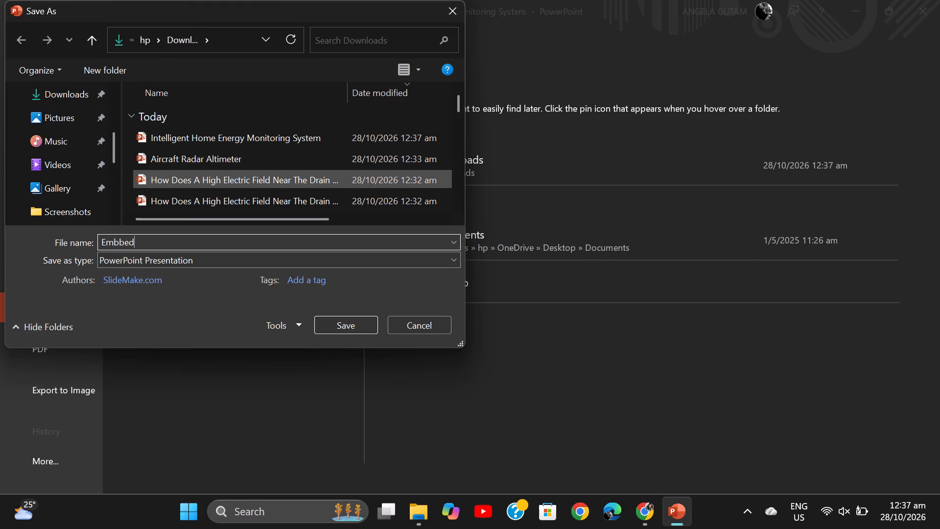
pyautogui.press('BackSpace')
pyautogui.press('BackSpace')
pyautogui.press('BackSpace')
pyautogui.write('edded System')
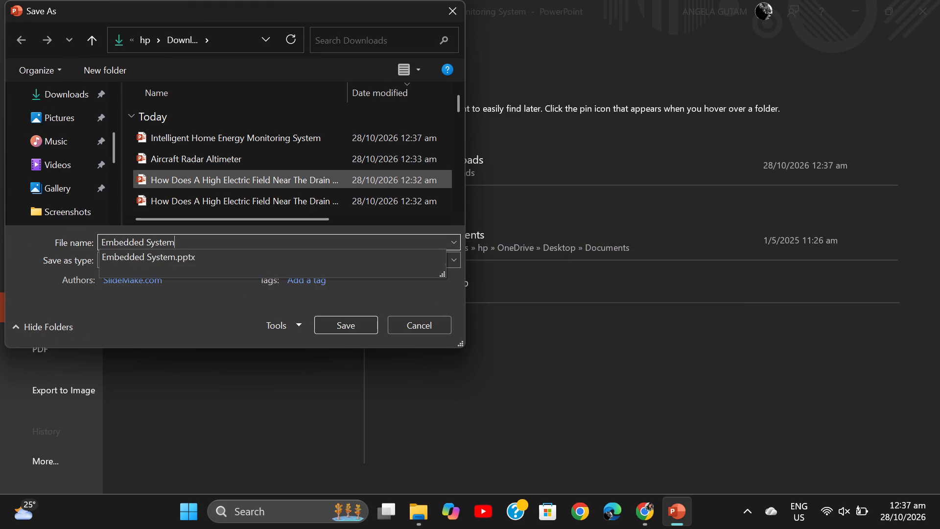
pyautogui.press('space')
pyautogui.press('Return')
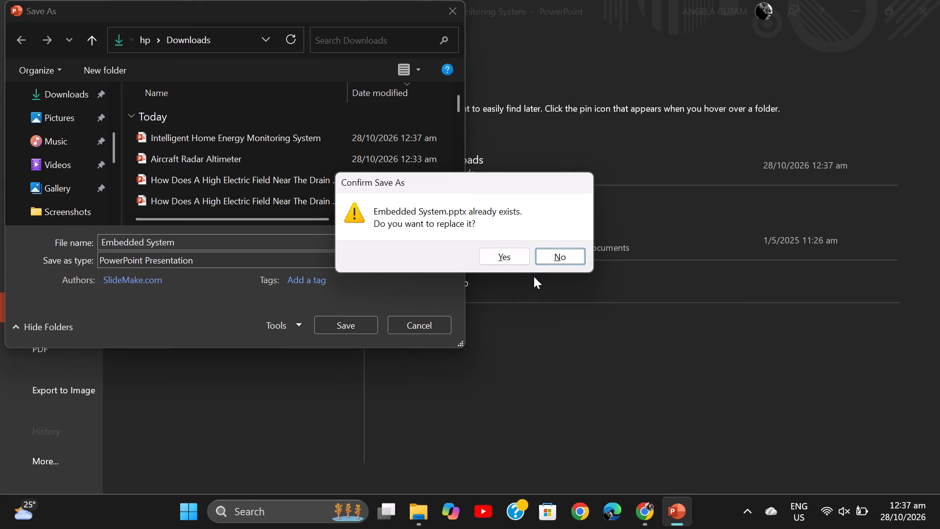
pyautogui.click(562, 289)
pyautogui.click(569, 259)
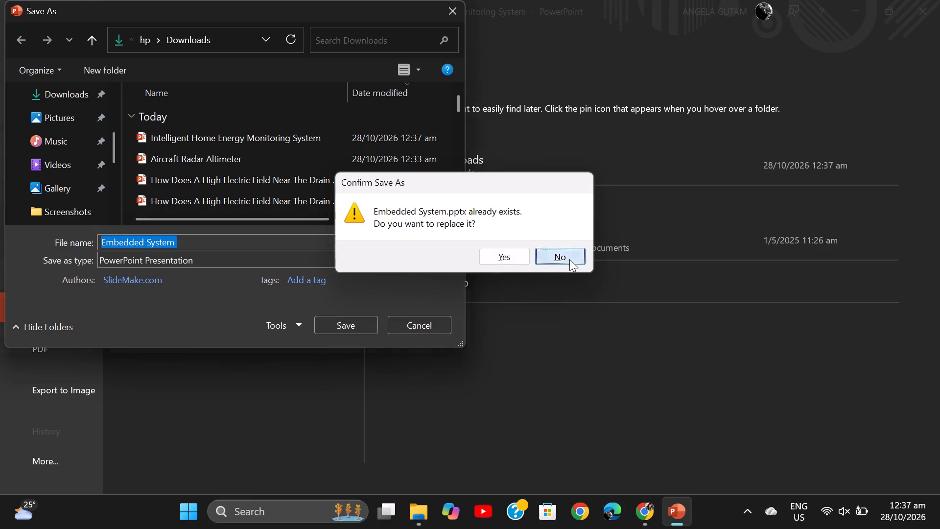
pyautogui.click(182, 242)
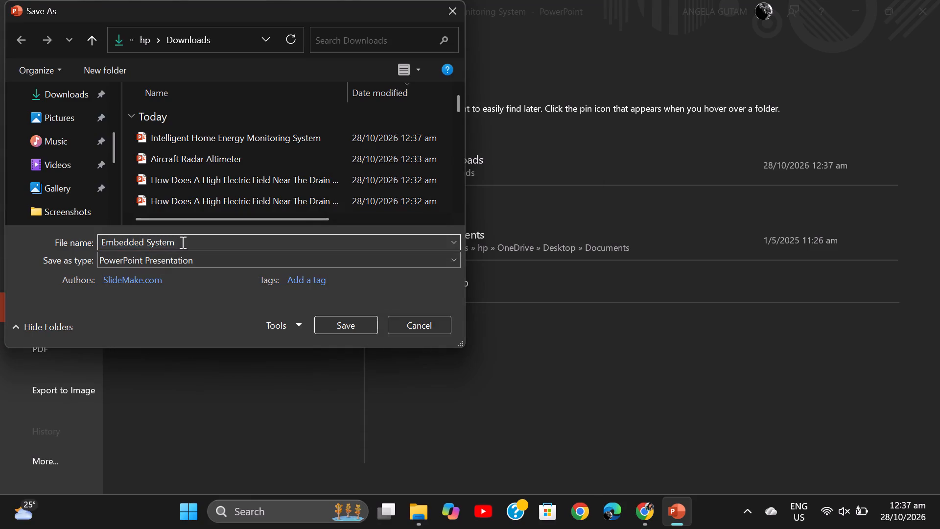
pyautogui.write('II')
pyautogui.press('Return')
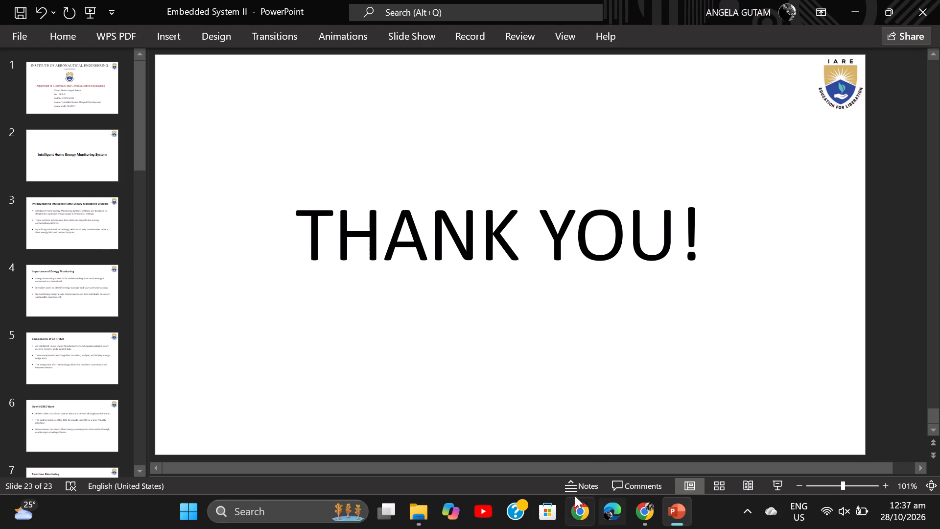
# Open the Aircraft Radar Altimeter presentation from the Downloads folder and enable editing.
pyautogui.click(420, 520)
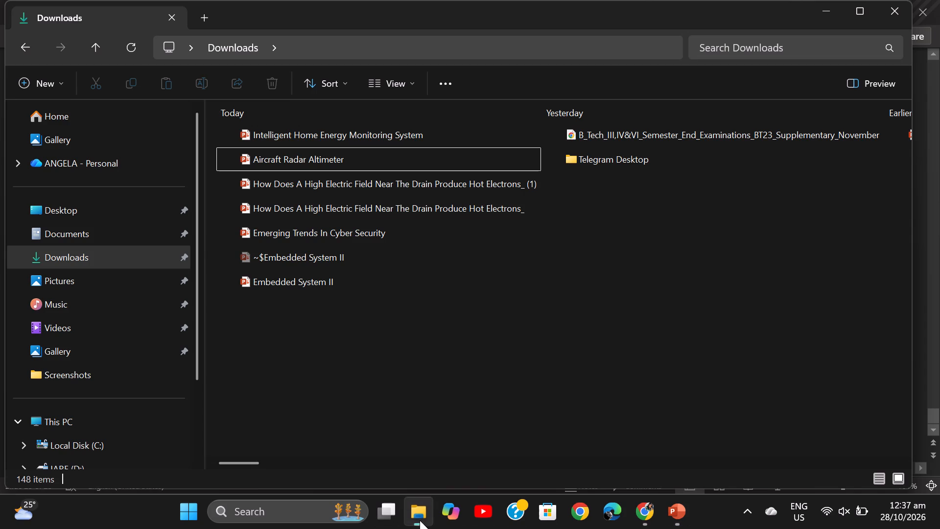
pyautogui.doubleClick(355, 161)
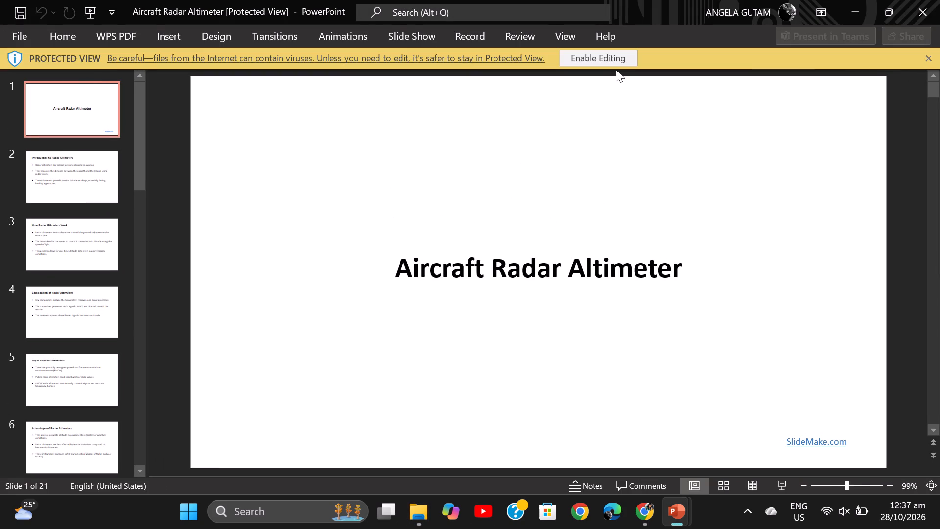
pyautogui.click(616, 66)
pyautogui.click(618, 63)
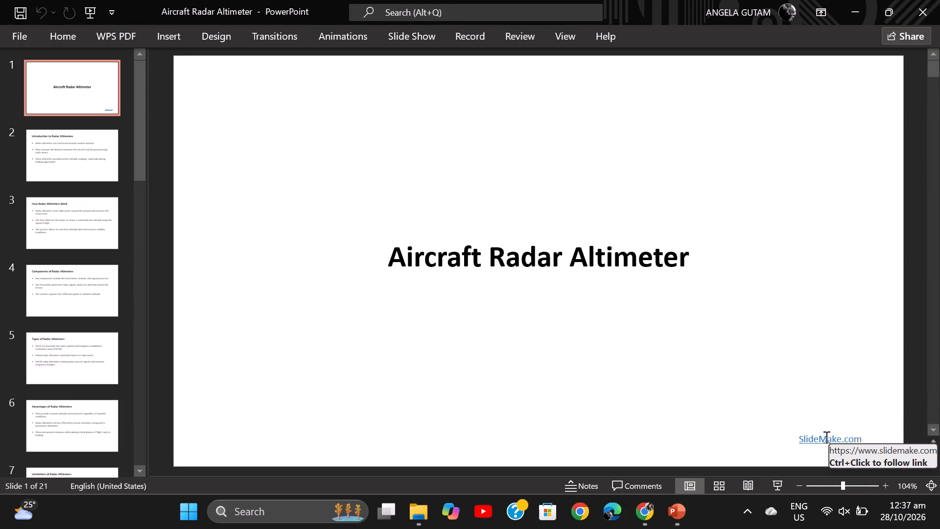
# Delete the SlideMake.com link text from the Aircraft Radar Altimeter title slide.
pyautogui.rightClick(825, 437)
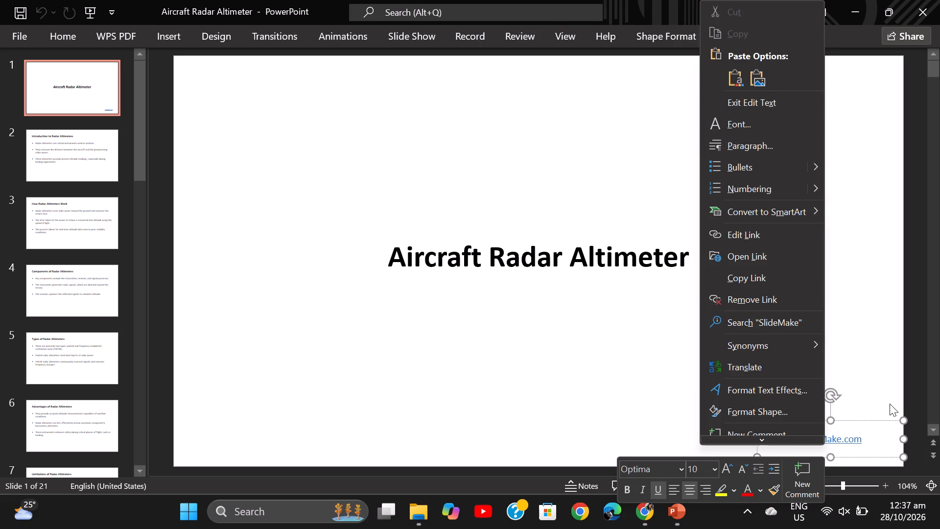
pyautogui.press('Delete')
pyautogui.press('Delete')
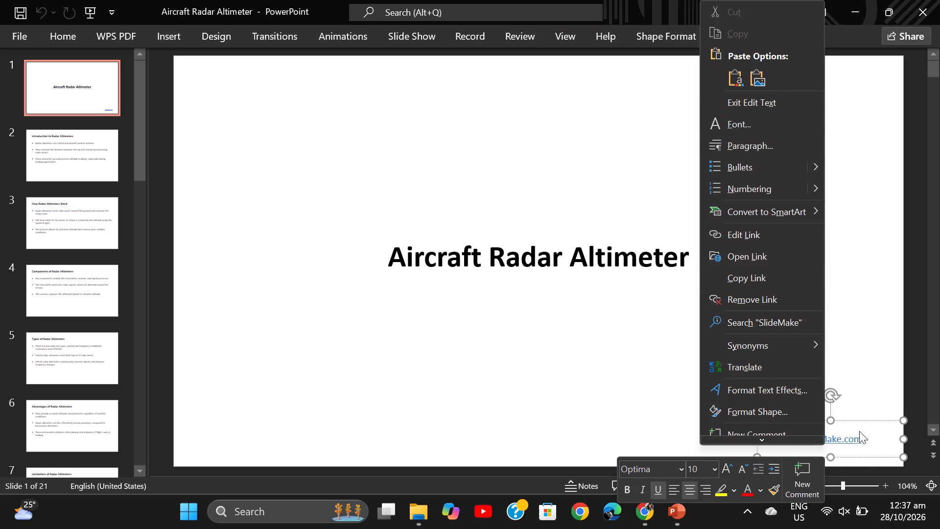
pyautogui.click(859, 431)
pyautogui.press('Delete')
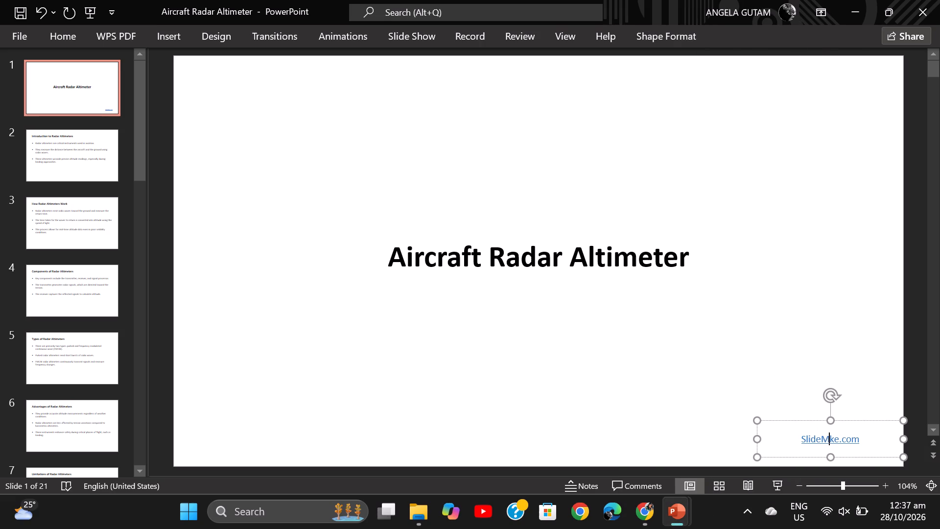
pyautogui.press('Delete')
pyautogui.press('Delete')
pyautogui.press('Delete')
pyautogui.press('Delete')
pyautogui.press('Delete')
pyautogui.press('Delete')
pyautogui.press('Delete')
pyautogui.press('Delete')
pyautogui.press('Delete')
pyautogui.press('Delete')
pyautogui.press('Delete')
pyautogui.press('Delete')
pyautogui.press('Delete')
pyautogui.press('Delete')
pyautogui.press('Delete')
pyautogui.press('Delete')
pyautogui.press('Delete')
pyautogui.press('Delete')
pyautogui.press('Delete')
pyautogui.press('Delete')
pyautogui.press('End')
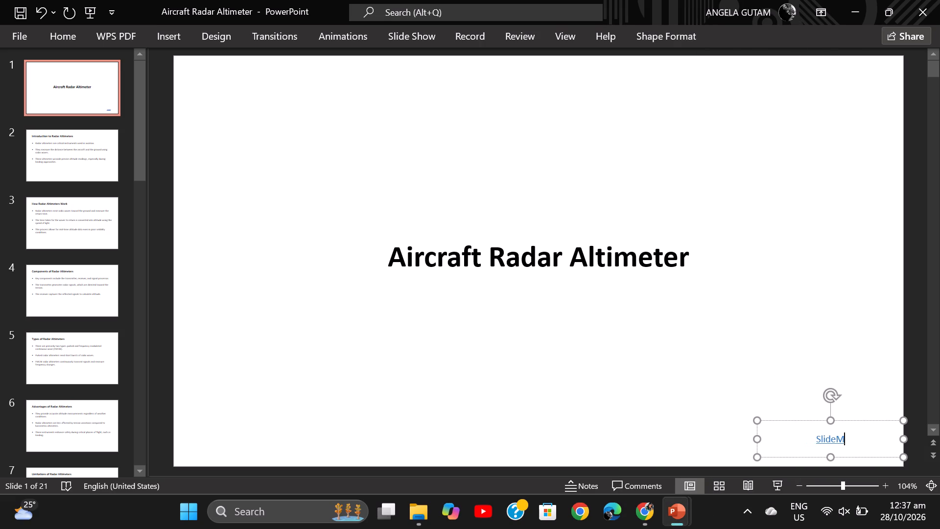
pyautogui.press('Delete')
pyautogui.press('Delete')
pyautogui.press('Delete')
pyautogui.press('Delete')
pyautogui.press('BackSpace')
pyautogui.press('BackSpace')
pyautogui.press('BackSpace')
pyautogui.press('BackSpace')
pyautogui.press('BackSpace')
pyautogui.press('BackSpace')
pyautogui.press('BackSpace')
pyautogui.press('BackSpace')
pyautogui.press('BackSpace')
pyautogui.click(328, 217)
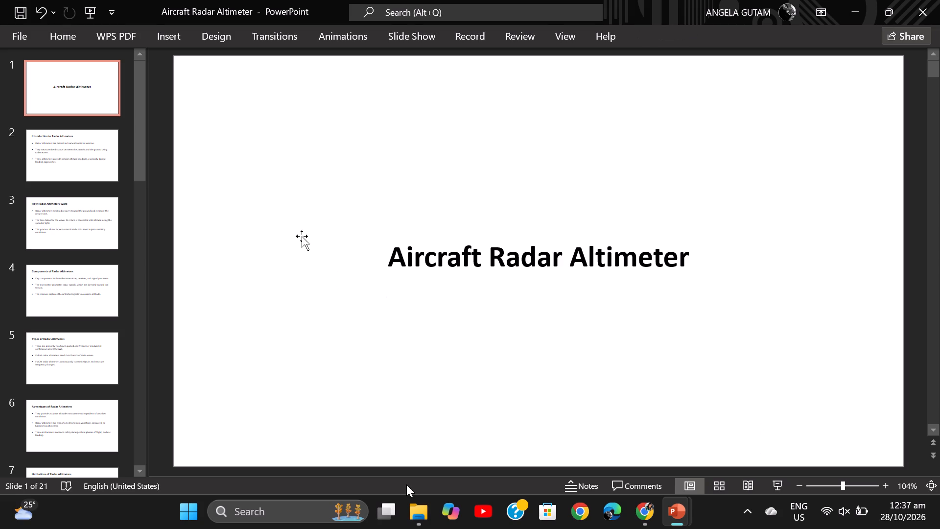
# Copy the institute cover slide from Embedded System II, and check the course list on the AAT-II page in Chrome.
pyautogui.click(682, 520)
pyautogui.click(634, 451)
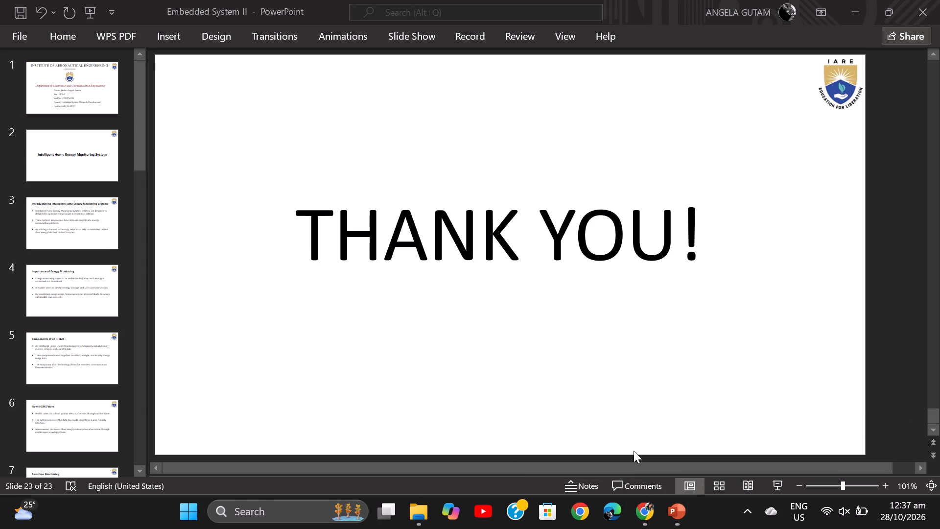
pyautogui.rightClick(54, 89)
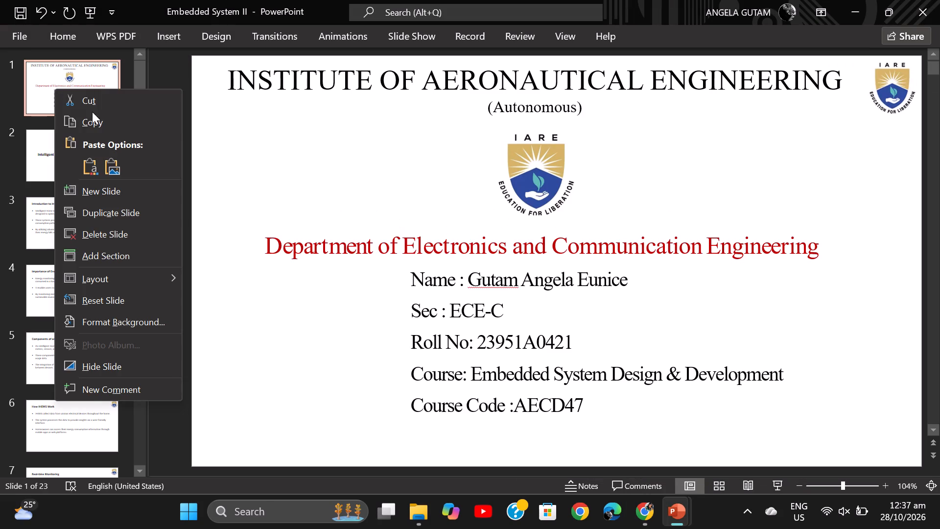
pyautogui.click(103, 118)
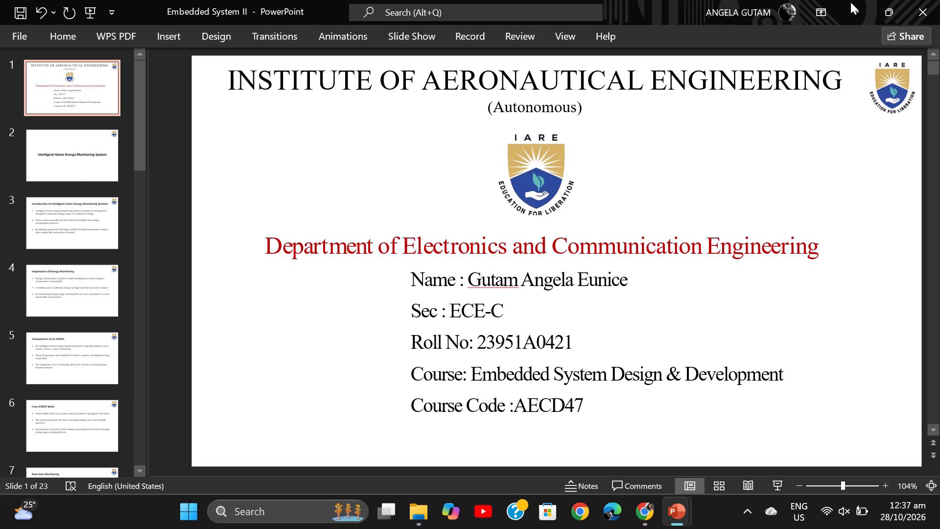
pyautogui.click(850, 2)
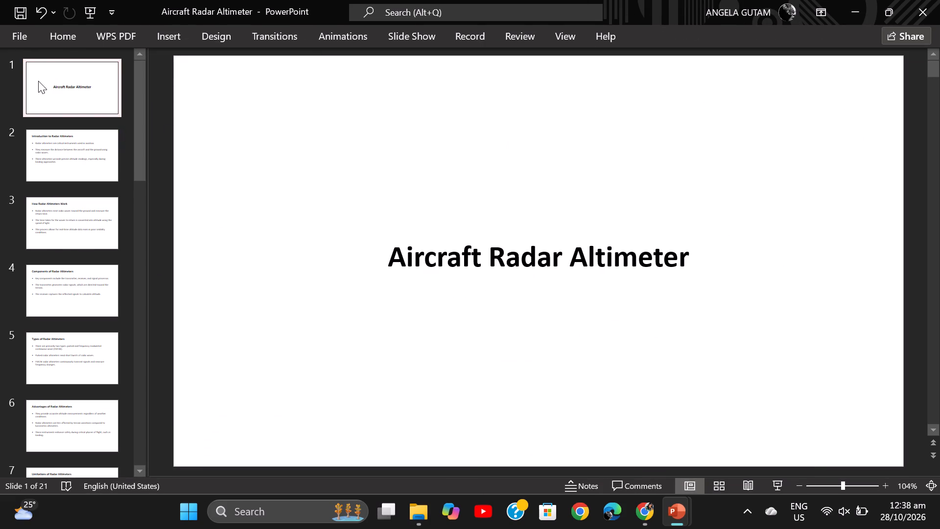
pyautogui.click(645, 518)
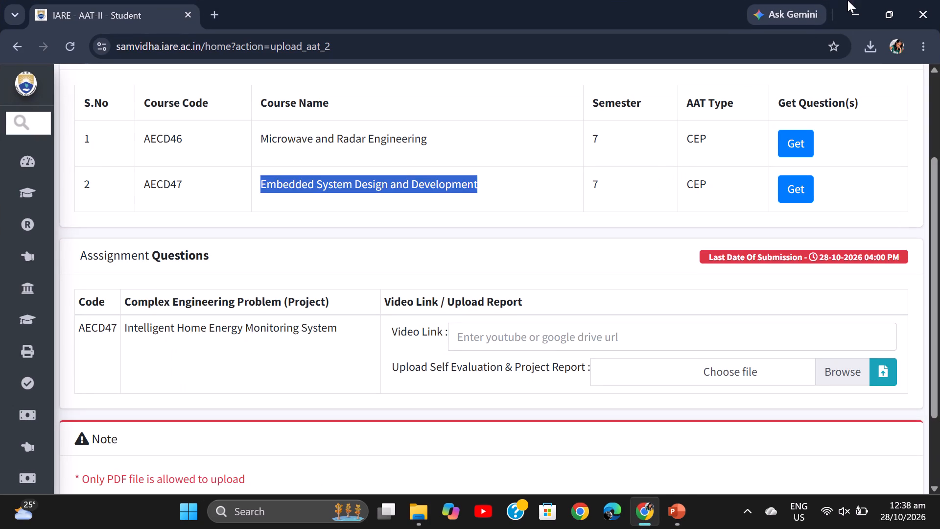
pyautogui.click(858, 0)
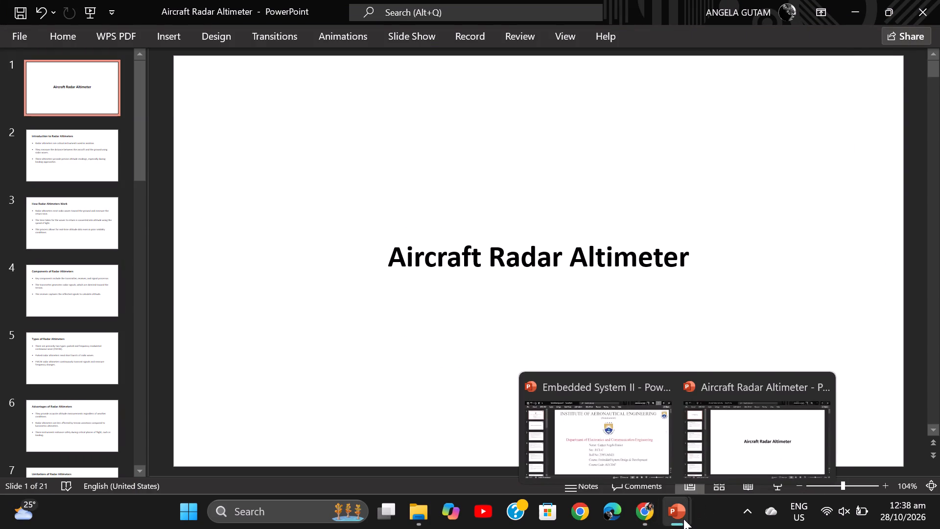
# Switch to the Embedded System II presentation and close it.
pyautogui.click(657, 448)
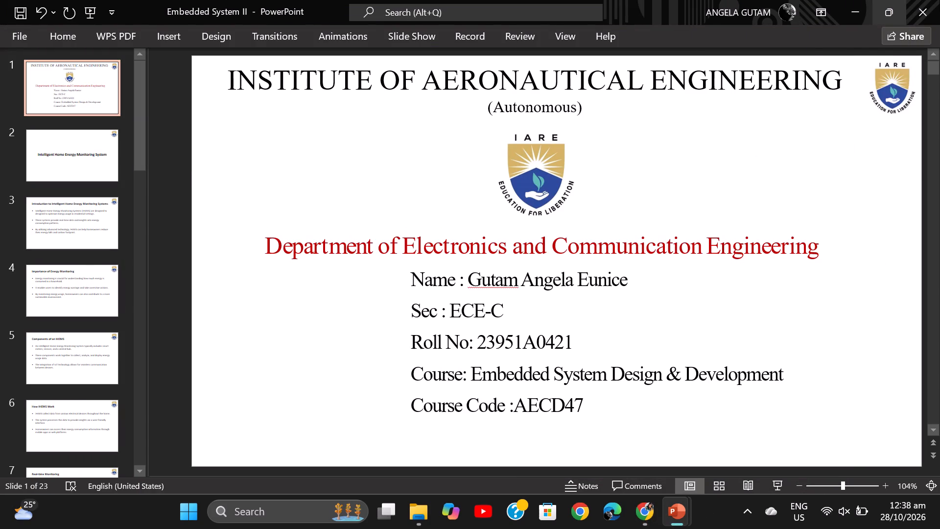
pyautogui.click(939, 0)
# Open the recent Radar presentation stored in Downloads.
pyautogui.click(8, 39)
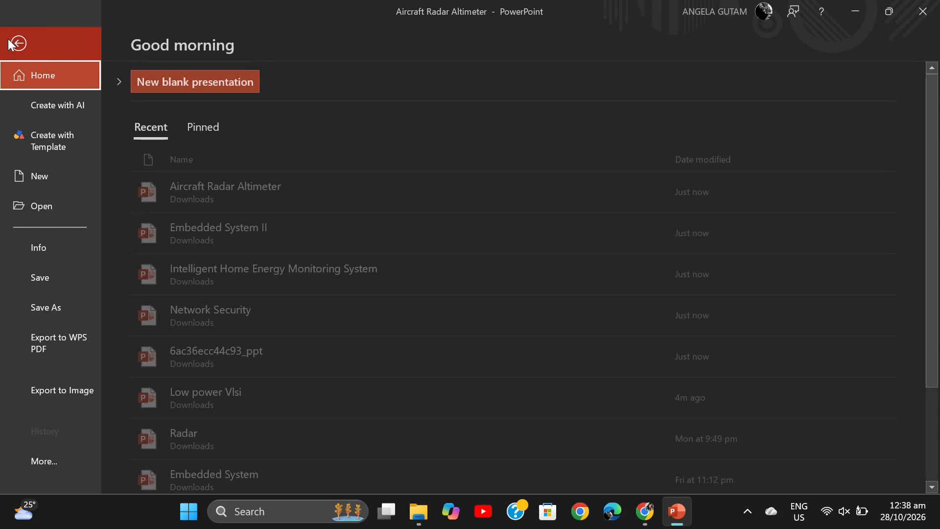
pyautogui.scroll(-1, 258, 404)
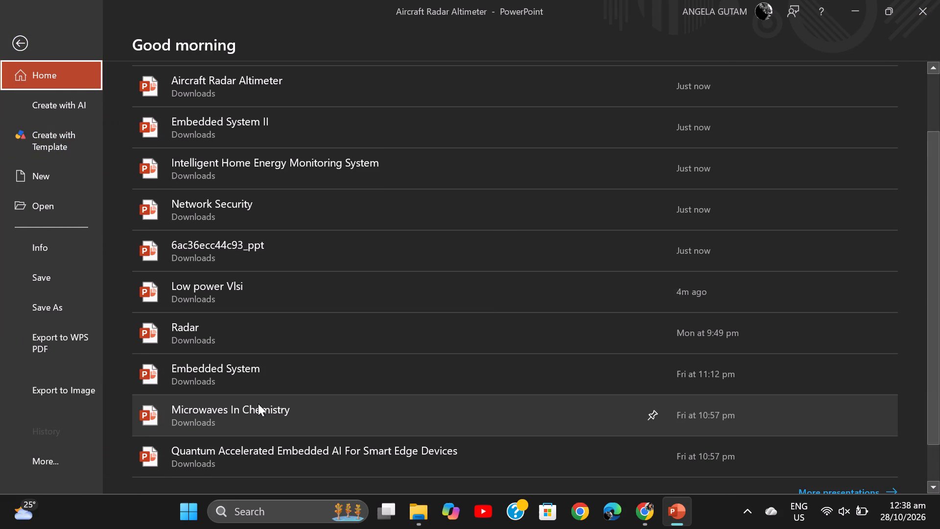
pyautogui.scroll(-1, 258, 404)
pyautogui.doubleClick(251, 343)
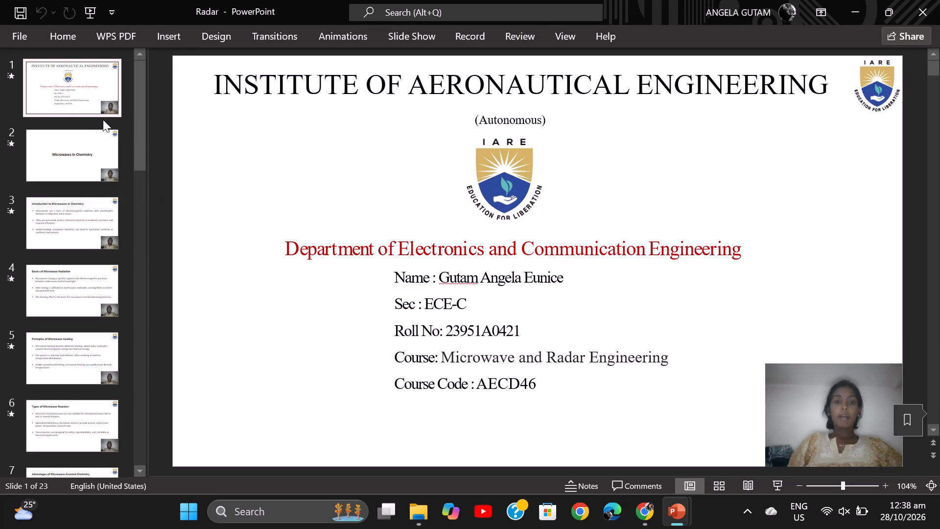
# Copy the institute cover slide from the Radar presentation into Aircraft Radar Altimeter and place it as slide 1.
pyautogui.rightClick(95, 96)
pyautogui.click(124, 125)
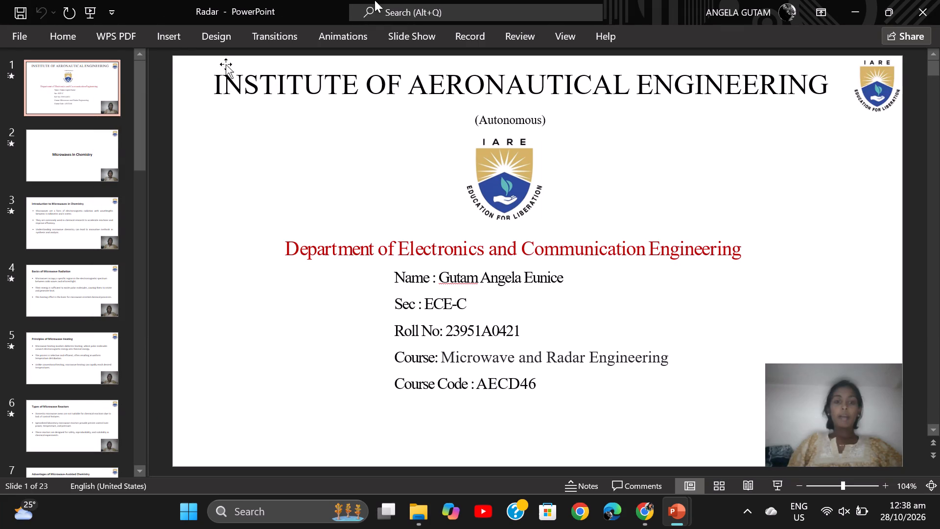
pyautogui.moveTo(832, 0); pyautogui.dragTo(852, 0)
pyautogui.click(852, 0)
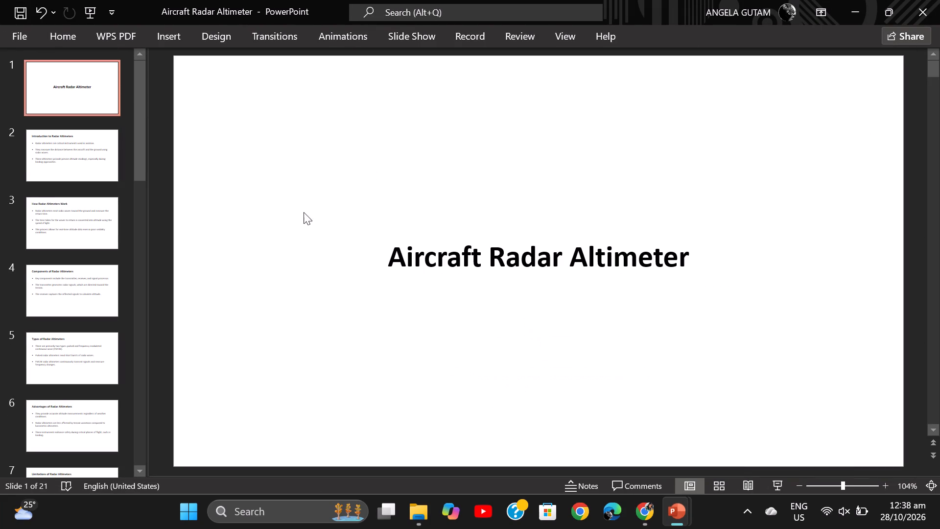
pyautogui.hotkey('ctrl', 'v')
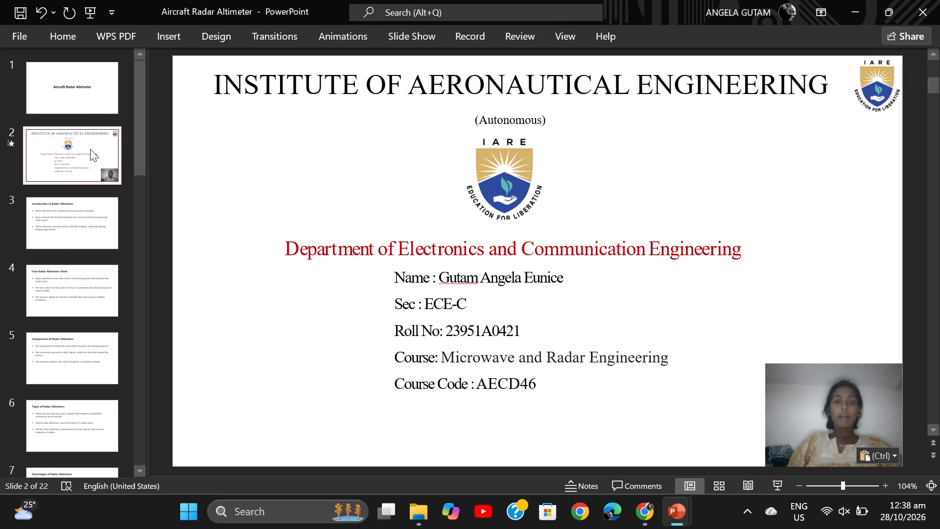
pyautogui.moveTo(90, 149); pyautogui.dragTo(85, 50)
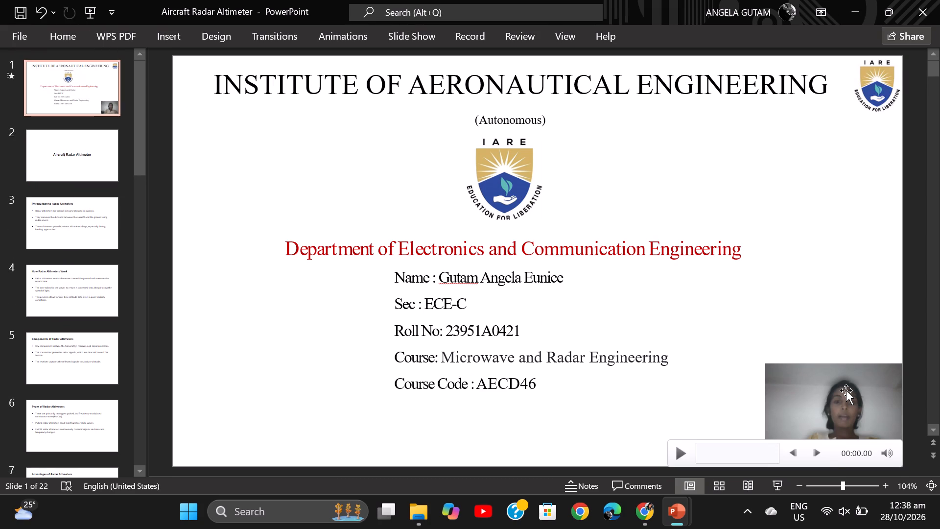
# Cut the webcam video from the institute cover slide of Aircraft Radar Altimeter.
pyautogui.rightClick(846, 390)
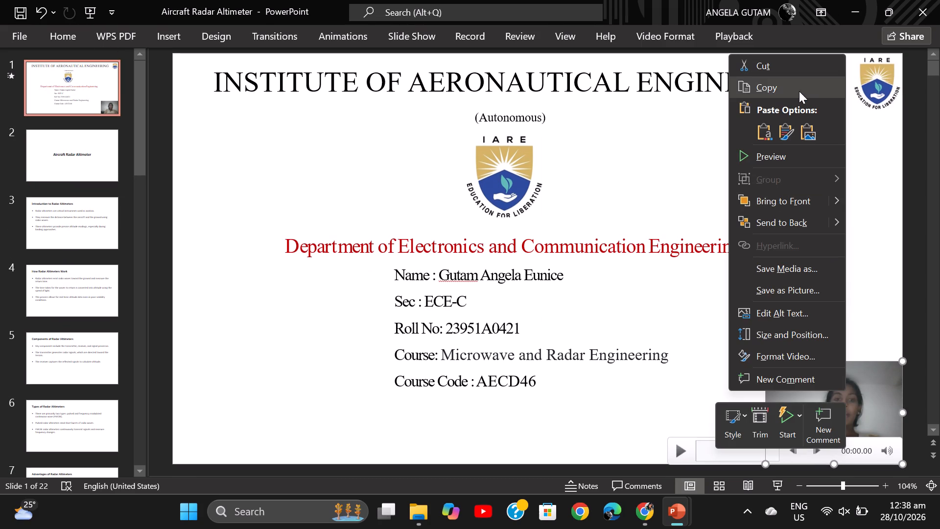
pyautogui.click(790, 72)
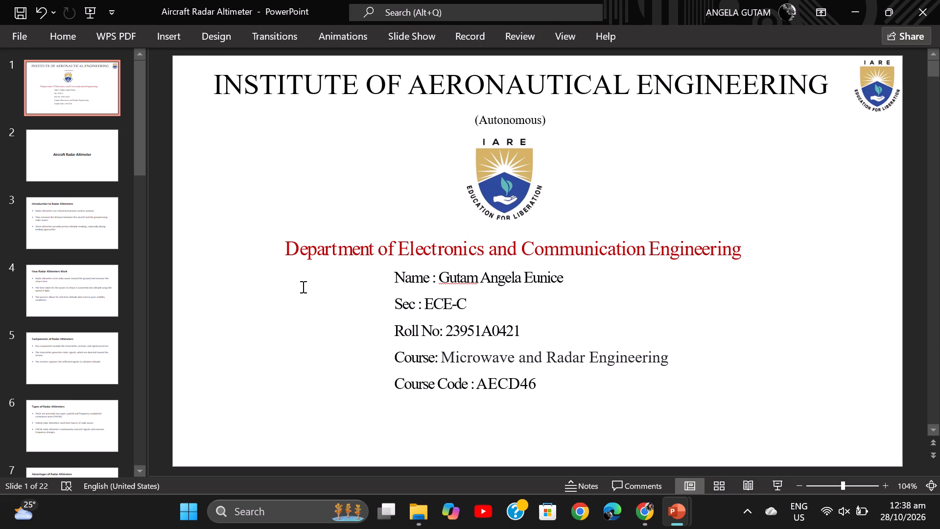
# Copy the institute logo from the cover slide's corner and paste it onto slides 2 to 6.
pyautogui.click(884, 96)
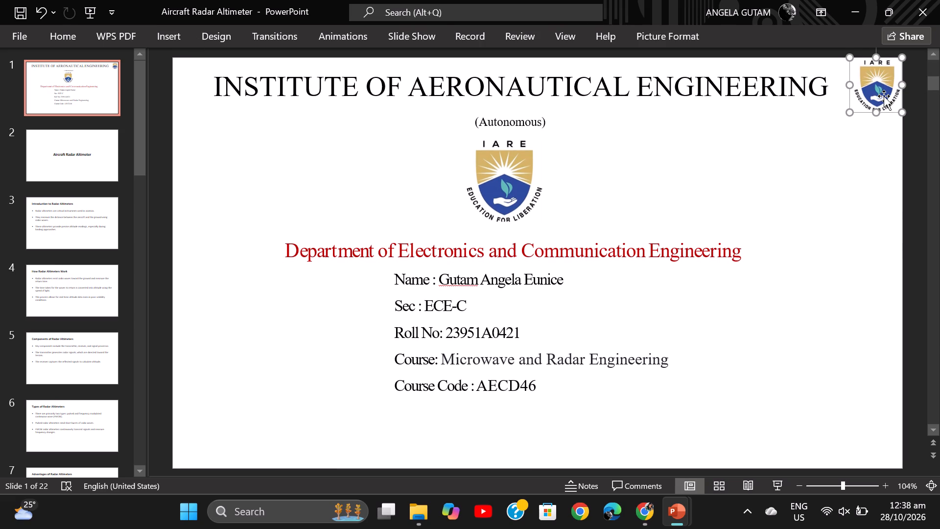
pyautogui.hotkey('ctrl', 'c')
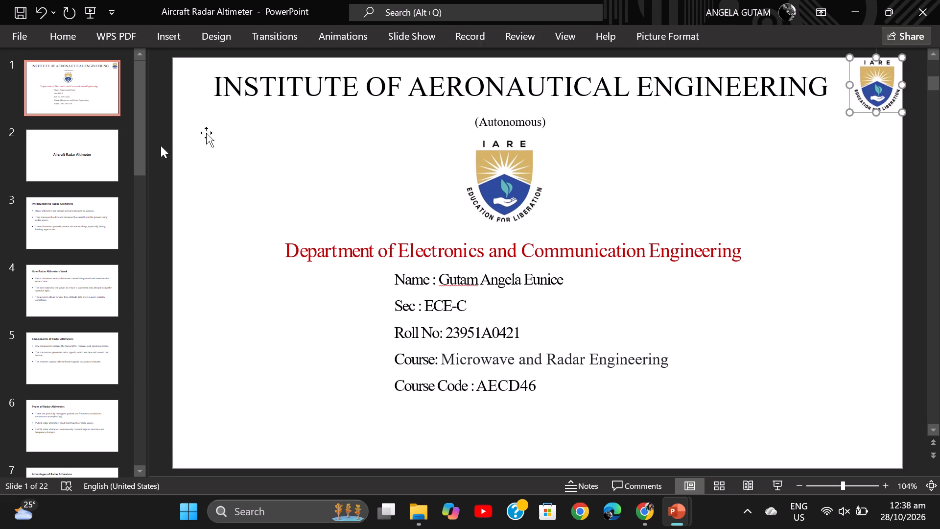
pyautogui.moveTo(122, 162); pyautogui.dragTo(112, 161)
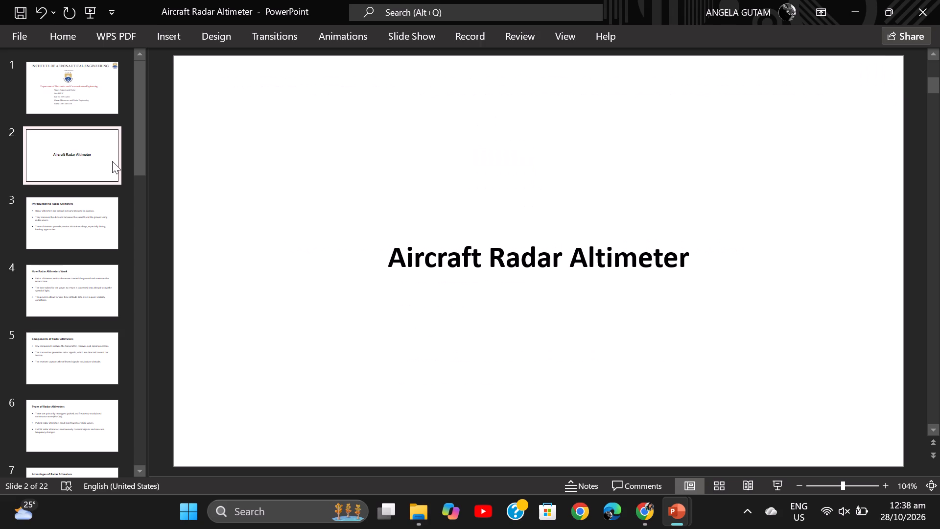
pyautogui.hotkey('ctrl', 'v')
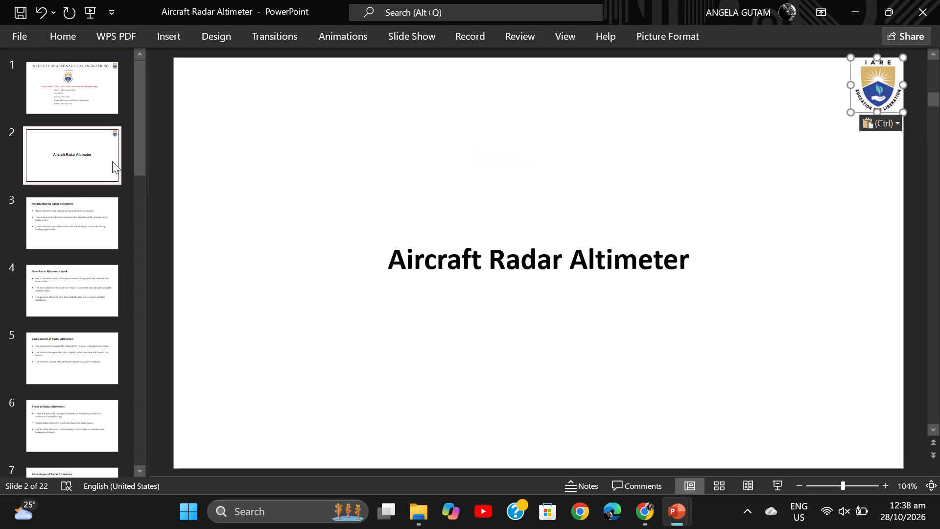
pyautogui.press('pagedown')
pyautogui.hotkey('ctrl', 'v')
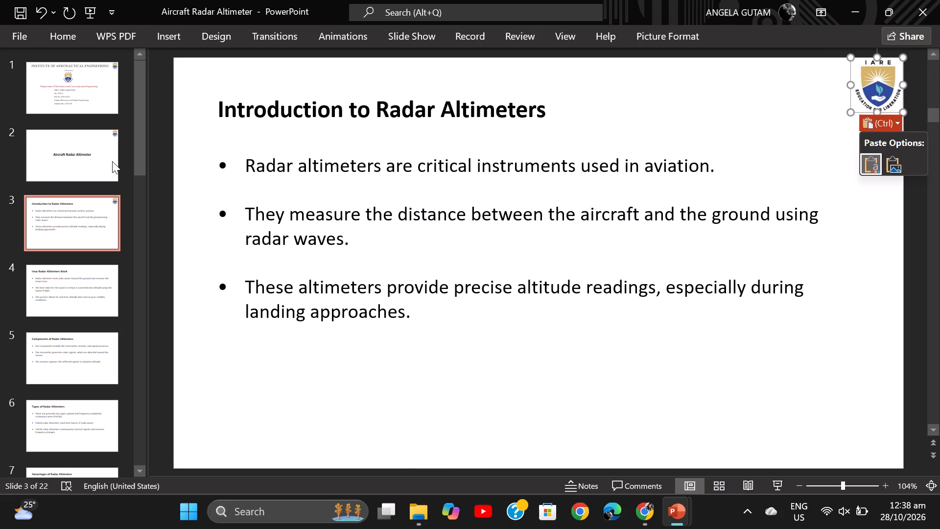
pyautogui.press('pagedown')
pyautogui.press('pagedown')
pyautogui.click(252, 362)
pyautogui.click(481, 434)
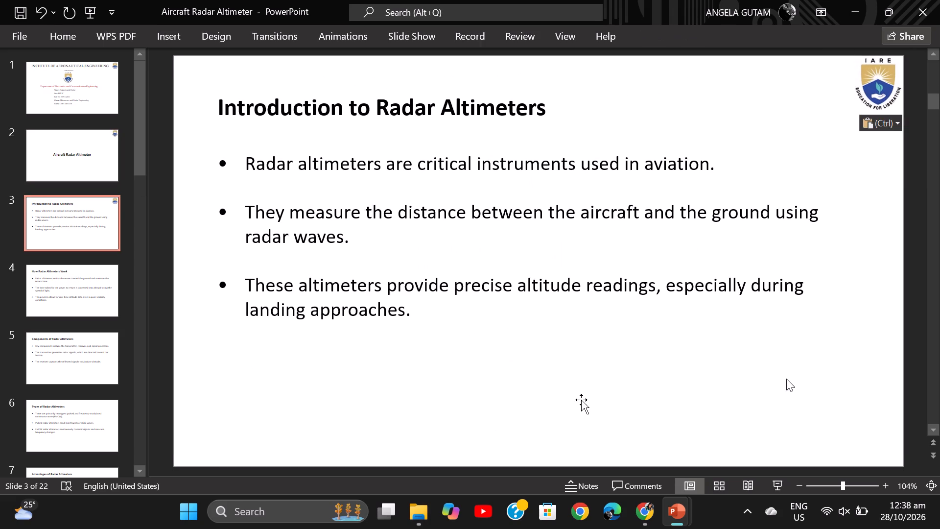
pyautogui.press('pagedown')
pyautogui.hotkey('ctrl', 'v')
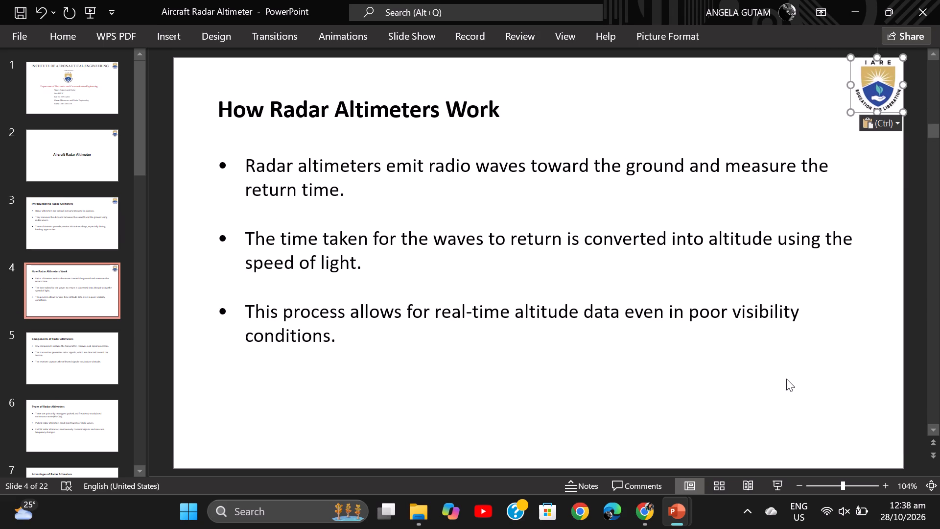
pyautogui.press('pagedown')
pyautogui.hotkey('ctrl', 'v')
pyautogui.press('pagedown')
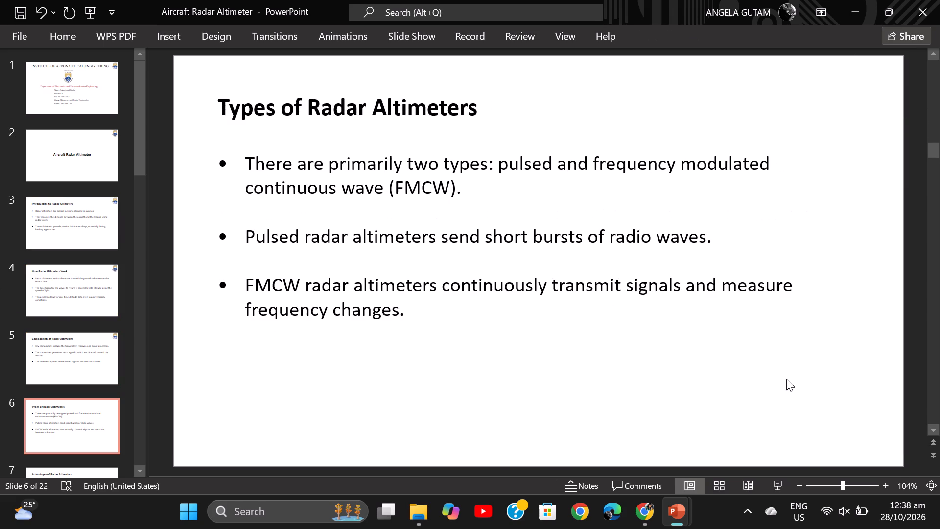
pyautogui.hotkey('ctrl', 'v')
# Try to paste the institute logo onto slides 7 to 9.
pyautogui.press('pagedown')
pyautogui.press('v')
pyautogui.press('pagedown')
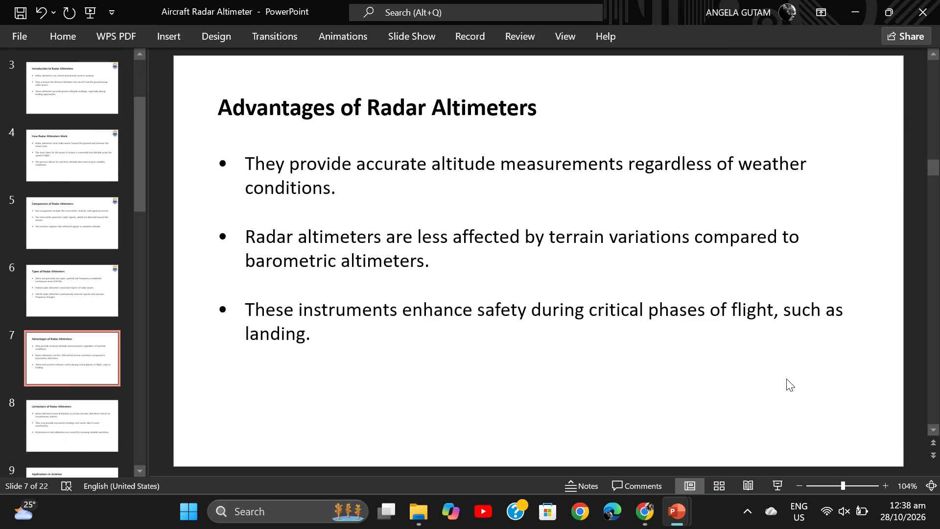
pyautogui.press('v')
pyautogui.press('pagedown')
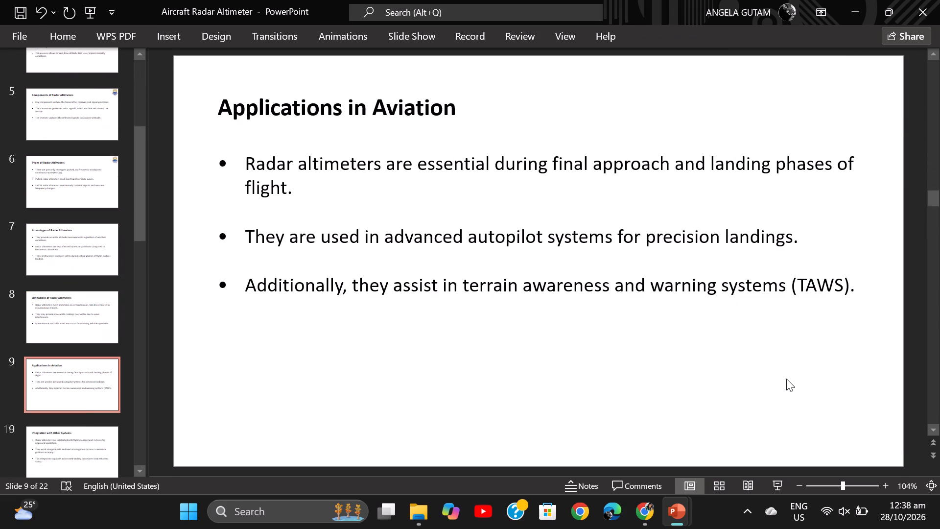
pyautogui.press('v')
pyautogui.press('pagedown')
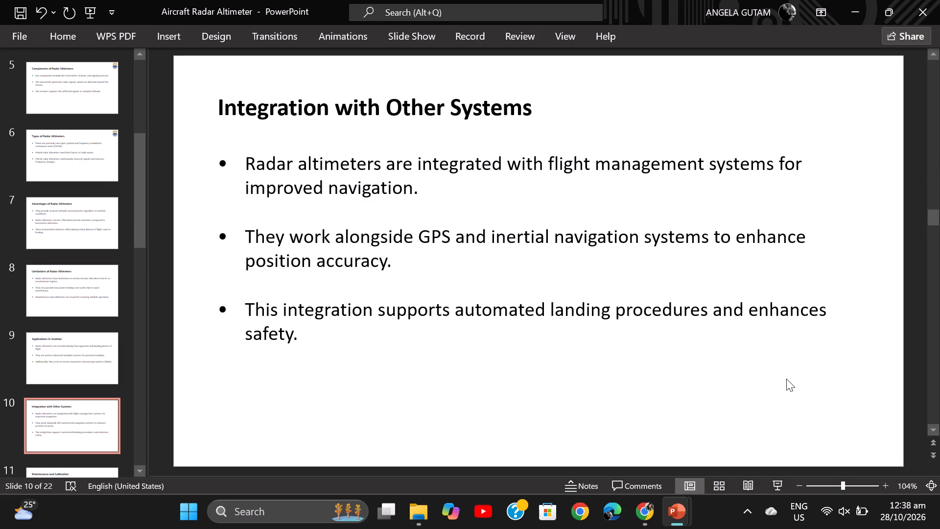
# Copy the institute logo from slide 6 again and paste it onto slides 7 to 11.
pyautogui.click(97, 233)
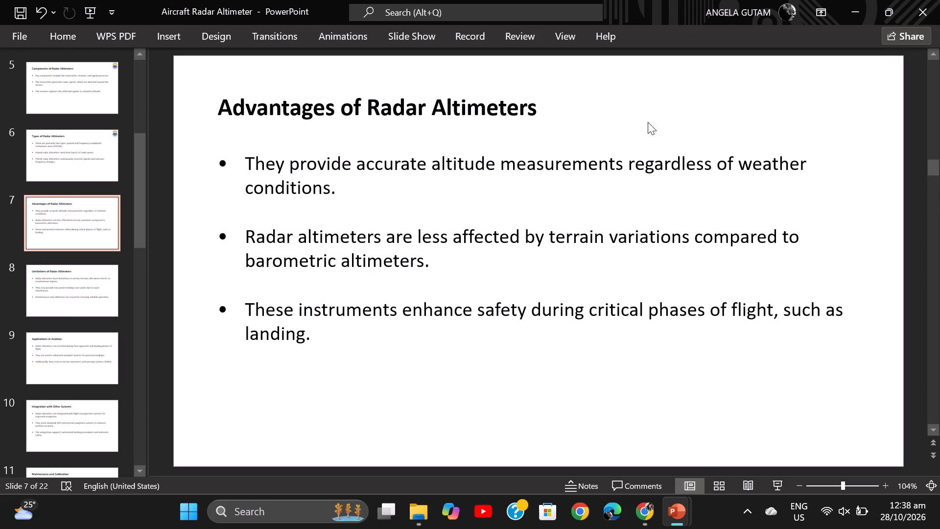
pyautogui.click(106, 159)
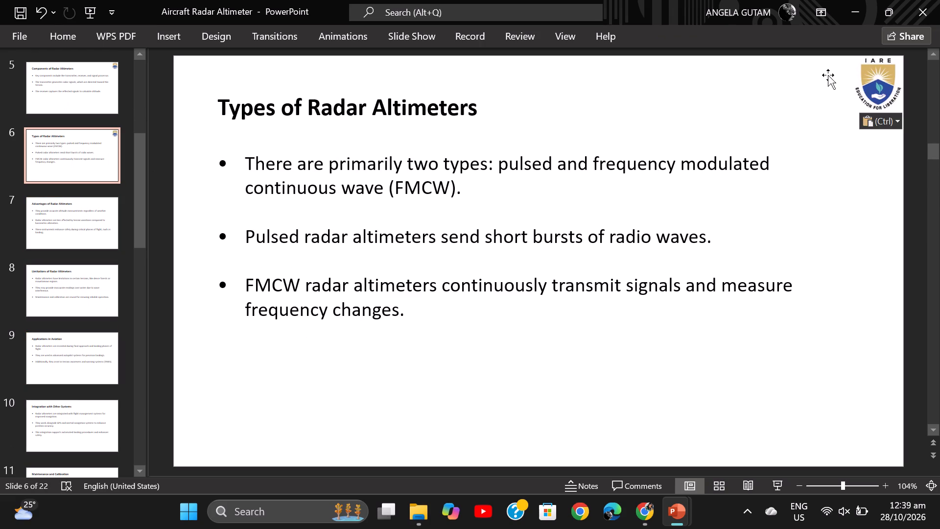
pyautogui.rightClick(872, 92)
pyautogui.click(807, 119)
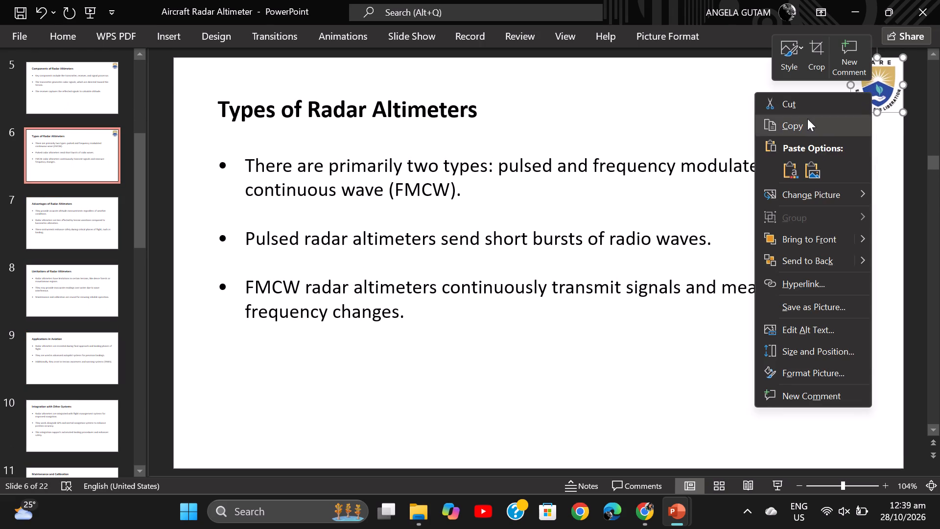
pyautogui.click(90, 231)
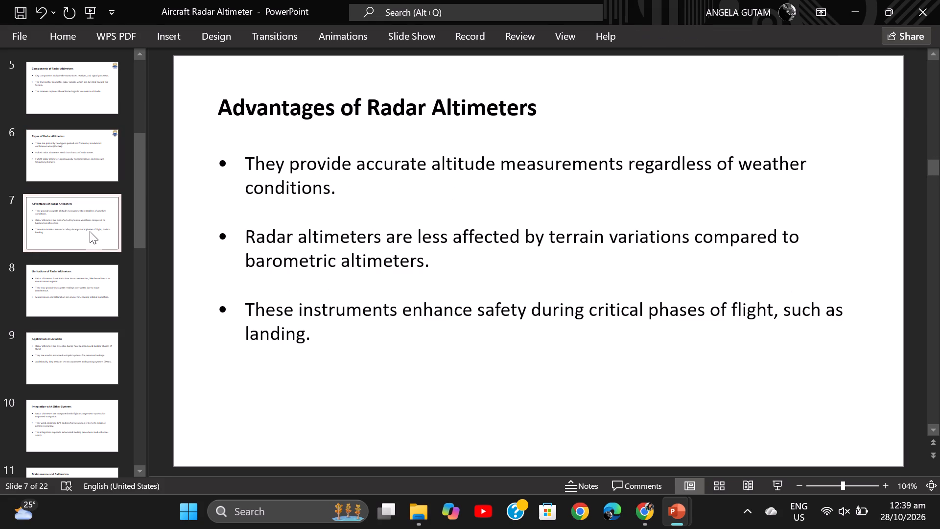
pyautogui.hotkey('ctrl', 'v')
pyautogui.press('pagedown')
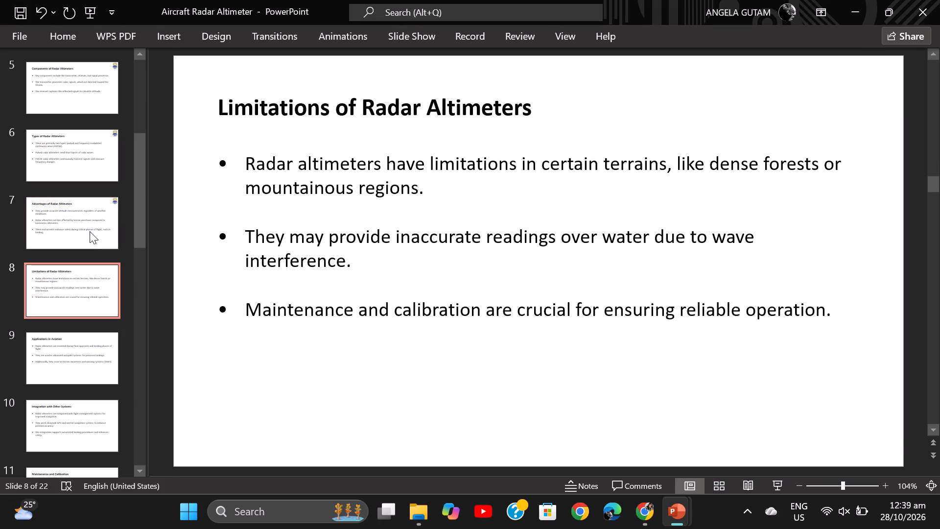
pyautogui.hotkey('ctrl', 'v')
pyautogui.press('pagedown')
pyautogui.keyDown('ctrl'); pyautogui.click(0, 281); pyautogui.keyUp('ctrl')
pyautogui.hotkey('ctrl', 'v')
pyautogui.press('pagedown')
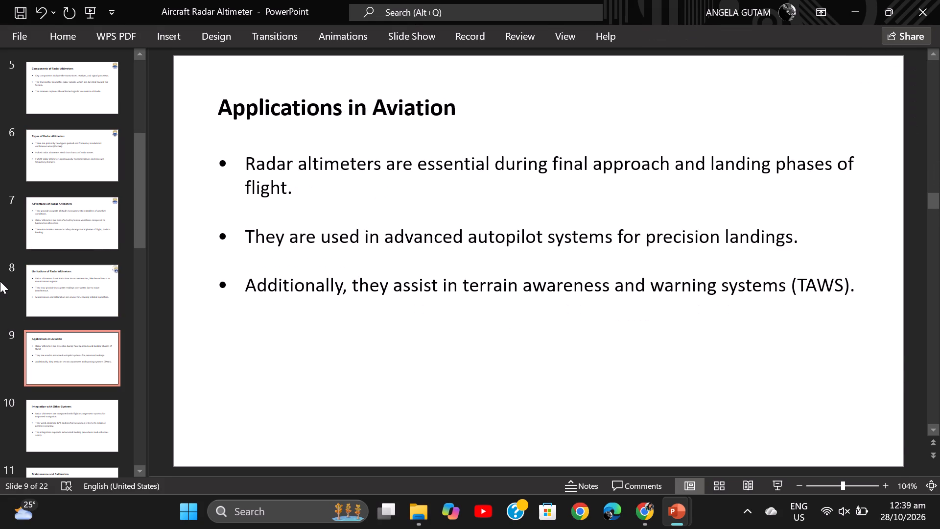
pyautogui.hotkey('ctrl', 'v')
pyautogui.press('pagedown')
pyautogui.hotkey('ctrl', 'v')
pyautogui.press('pagedown')
pyautogui.hotkey('ctrl', 'v')
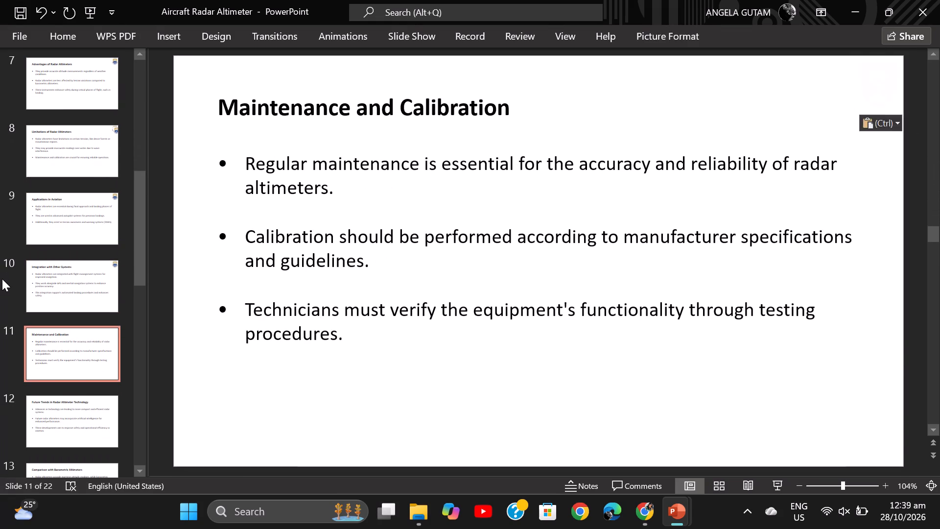
# Paste the institute logo onto slides 12 to 18, 20 and 21.
pyautogui.hotkey('ctrl', 'pagedown')
pyautogui.hotkey('ctrl', 'v')
pyautogui.hotkey('ctrl', 'pagedown')
pyautogui.hotkey('ctrl', 'v')
pyautogui.hotkey('ctrl', 'pagedown')
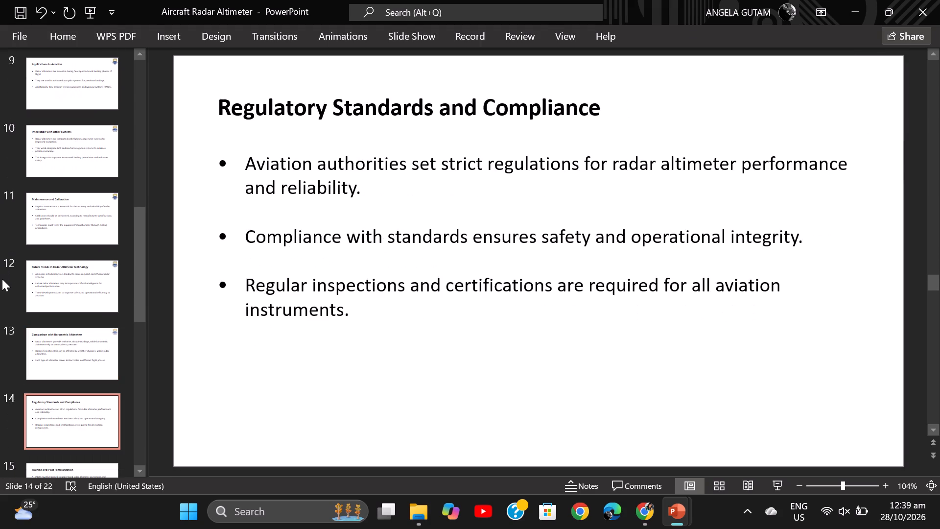
pyautogui.hotkey('ctrl', 'v')
pyautogui.hotkey('ctrl', 'pagedown')
pyautogui.hotkey('ctrl', 'v')
pyautogui.hotkey('ctrl', 'pagedown')
pyautogui.hotkey('ctrl', 'v')
pyautogui.hotkey('ctrl', 'pagedown')
pyautogui.hotkey('ctrl', 'v')
pyautogui.hotkey('ctrl', 'pagedown')
pyautogui.hotkey('ctrl', 'v')
pyautogui.hotkey('ctrl', 'pagedown')
pyautogui.hotkey('ctrl', 'pagedown')
pyautogui.hotkey('ctrl', 'v')
pyautogui.hotkey('ctrl', 'pagedown')
pyautogui.hotkey('ctrl', 'v')
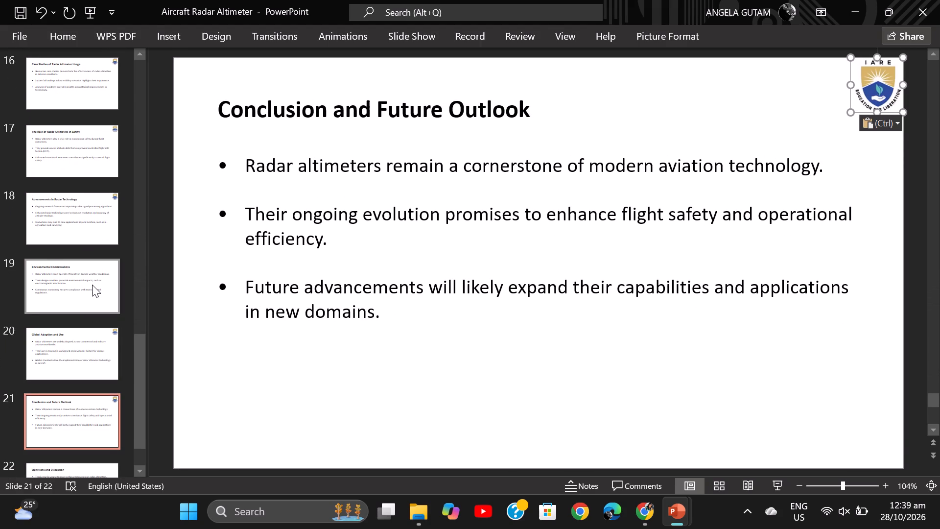
# Paste the institute logo onto the Environmental Considerations slide and the Questions and Discussion slide.
pyautogui.click(92, 285)
pyautogui.hotkey('ctrl', 'v')
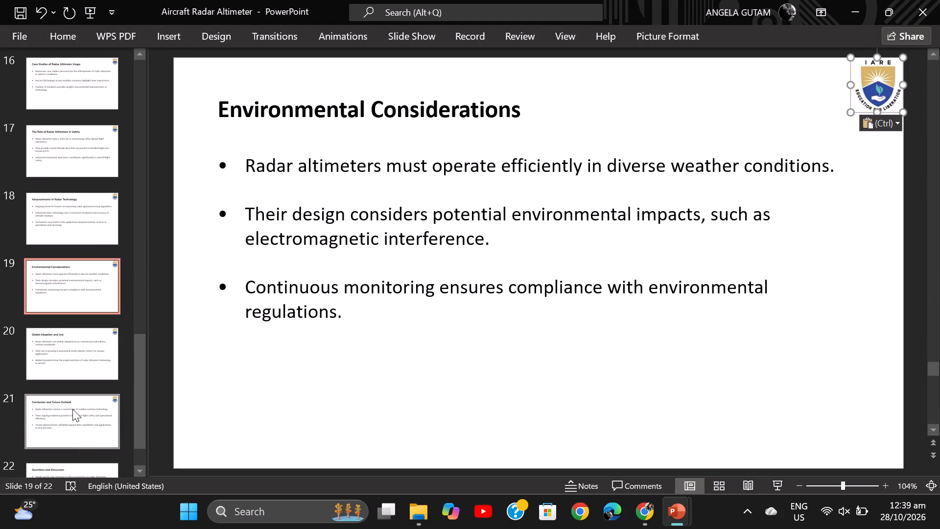
pyautogui.scroll(-2, 72, 409)
pyautogui.click(72, 409)
pyautogui.hotkey('ctrl', 'v')
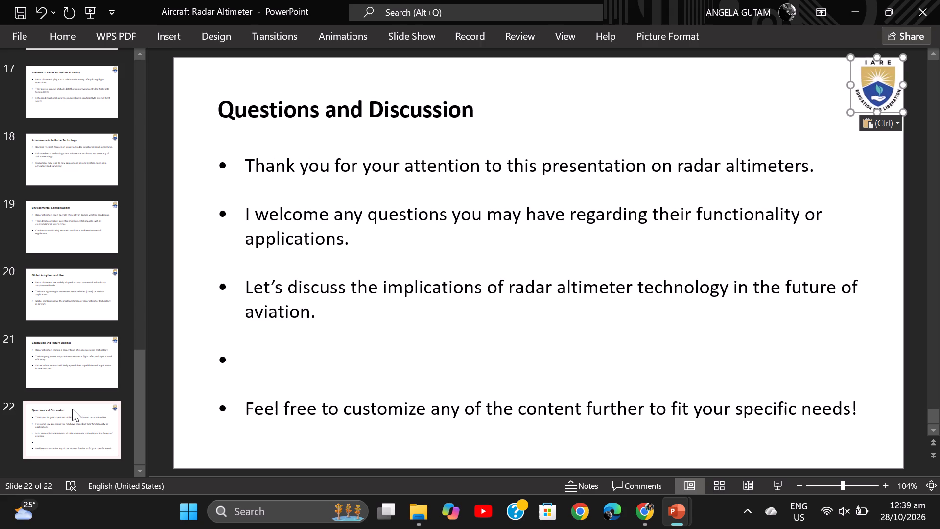
# Copy the THANK YOU! slide from the Radar presentation to the end of Aircraft Radar Altimeter, closing Radar before pasting.
pyautogui.scroll(-2, 72, 409)
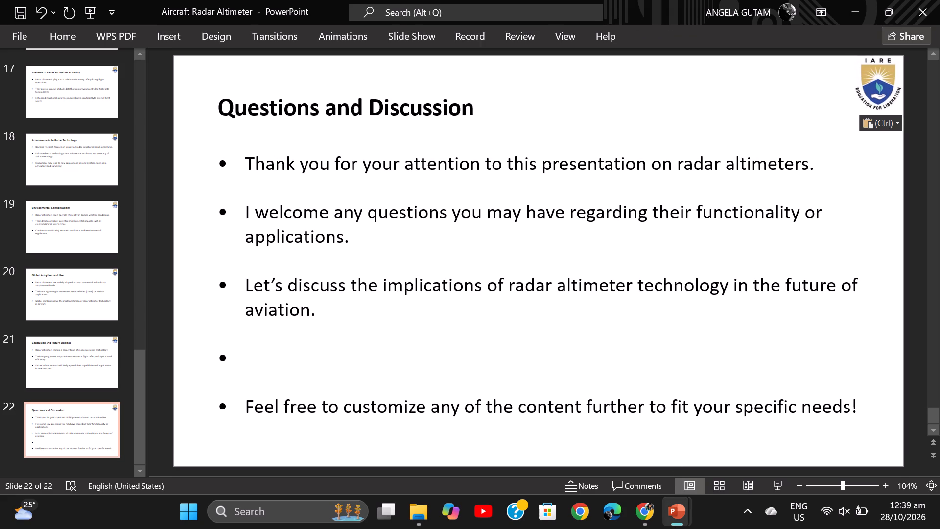
pyautogui.click(674, 528)
pyautogui.click(718, 433)
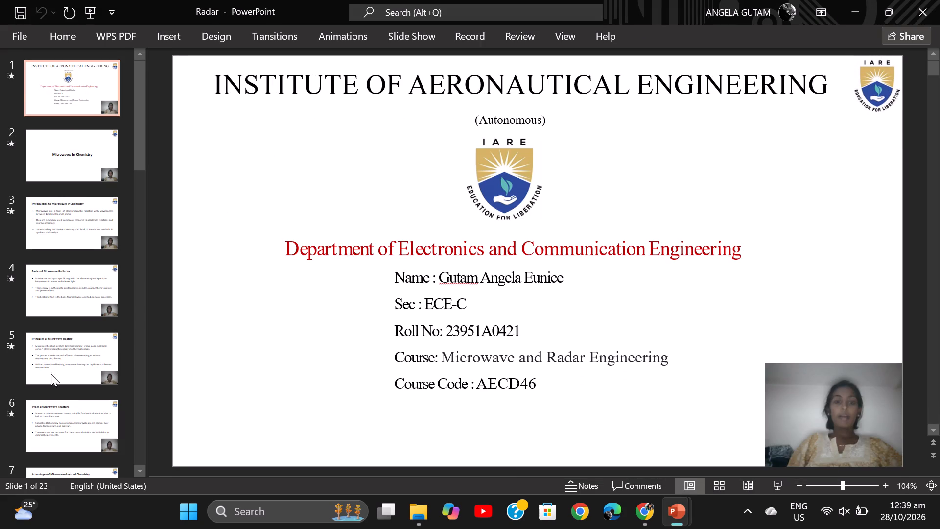
pyautogui.scroll(-8, 14, 374)
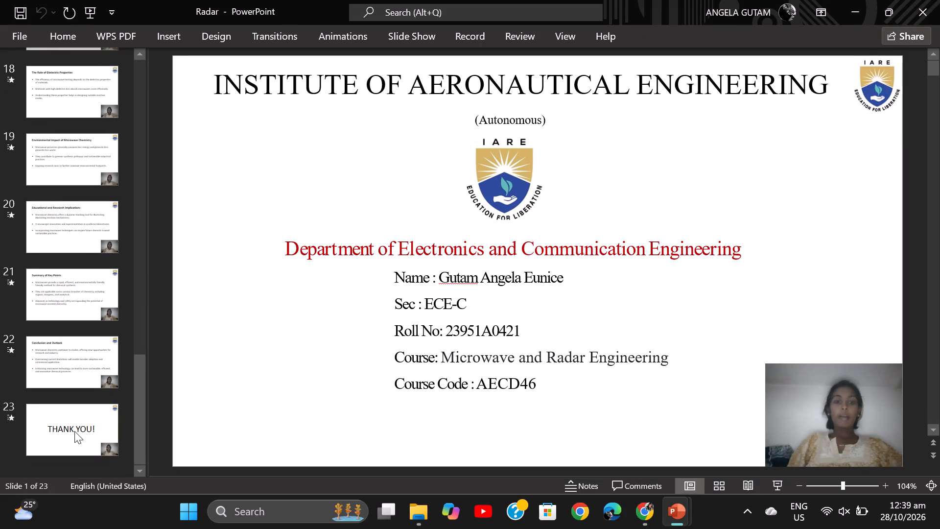
pyautogui.click(74, 431)
pyautogui.rightClick(81, 462)
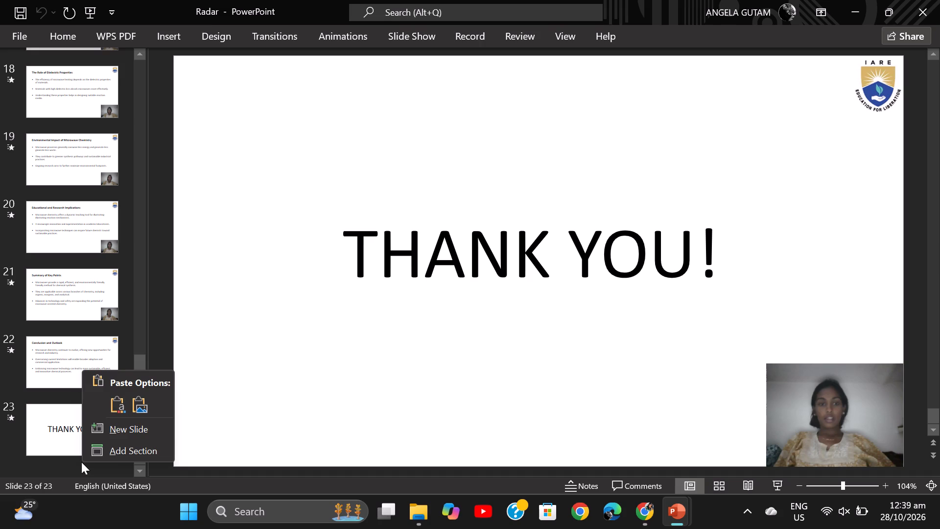
pyautogui.click(56, 435)
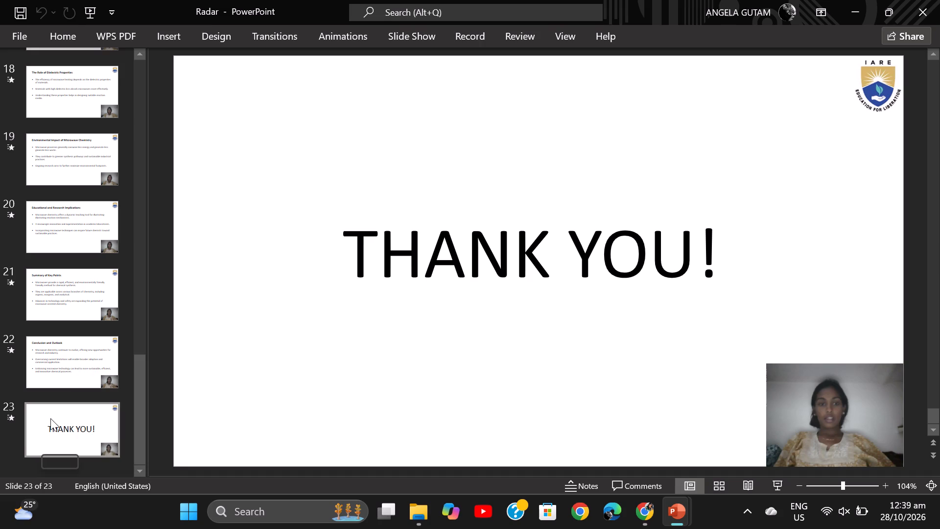
pyautogui.rightClick(50, 418)
pyautogui.click(103, 147)
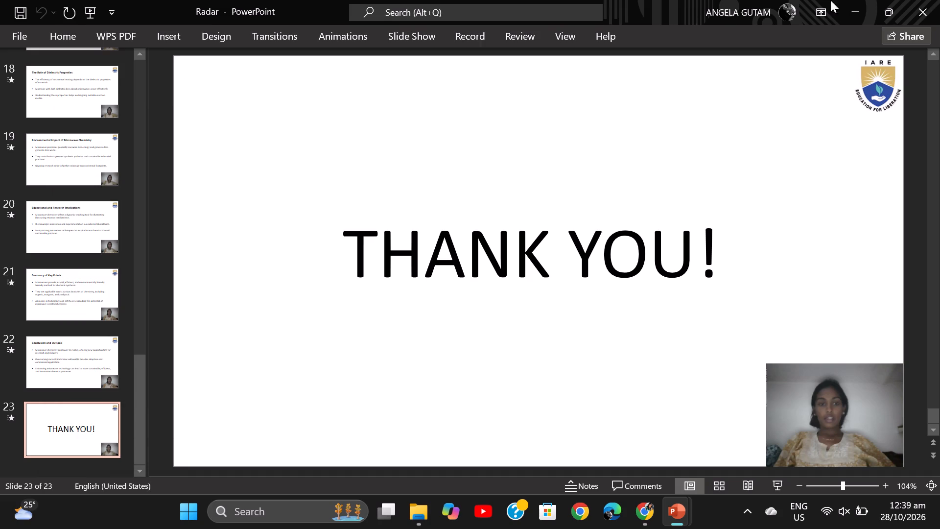
pyautogui.click(939, 0)
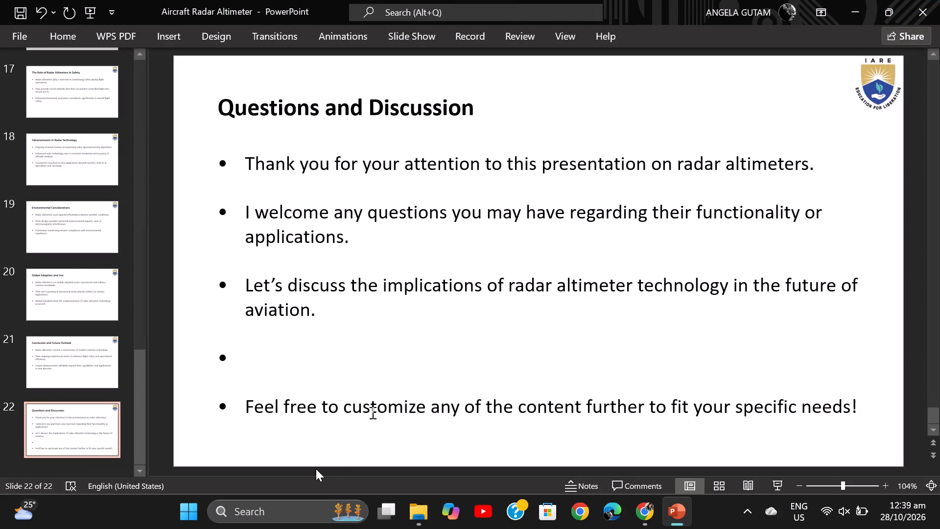
pyautogui.hotkey('ctrl', 'v')
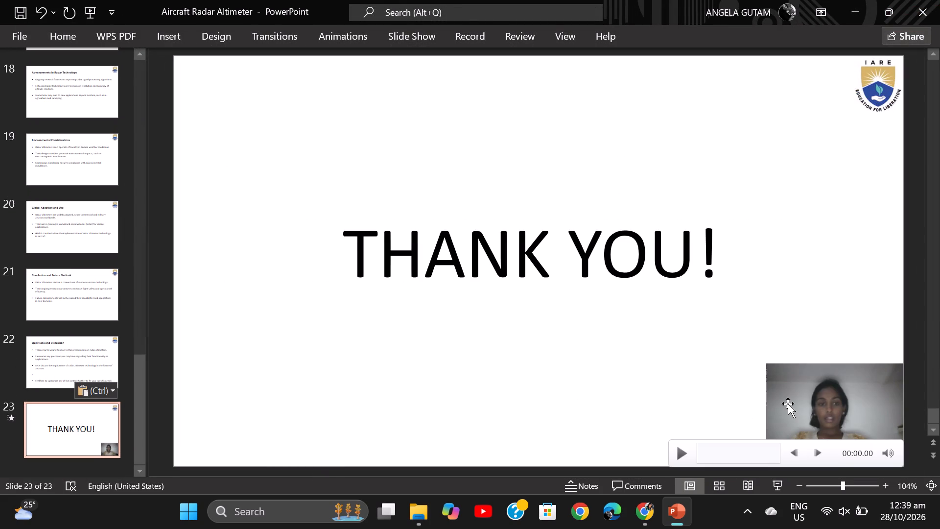
# Cut the webcam video from the THANK YOU! slide.
pyautogui.rightClick(788, 404)
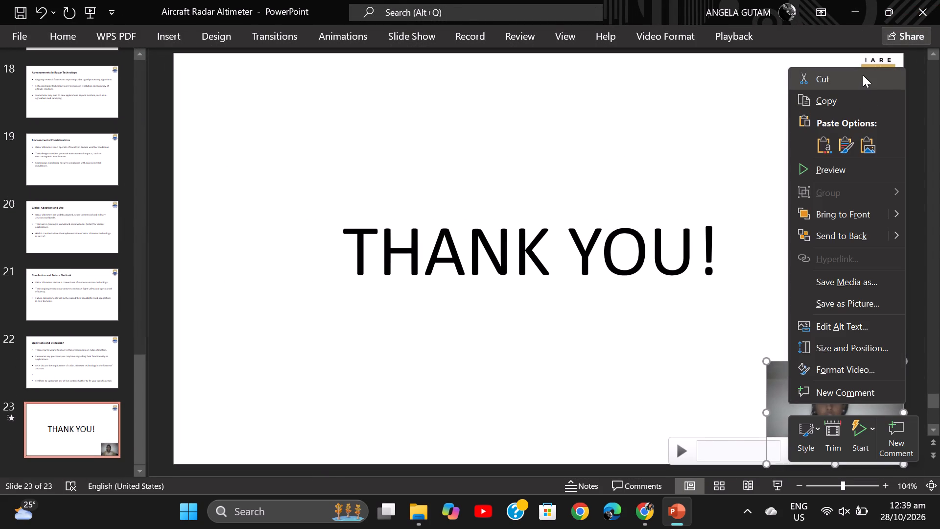
pyautogui.click(863, 75)
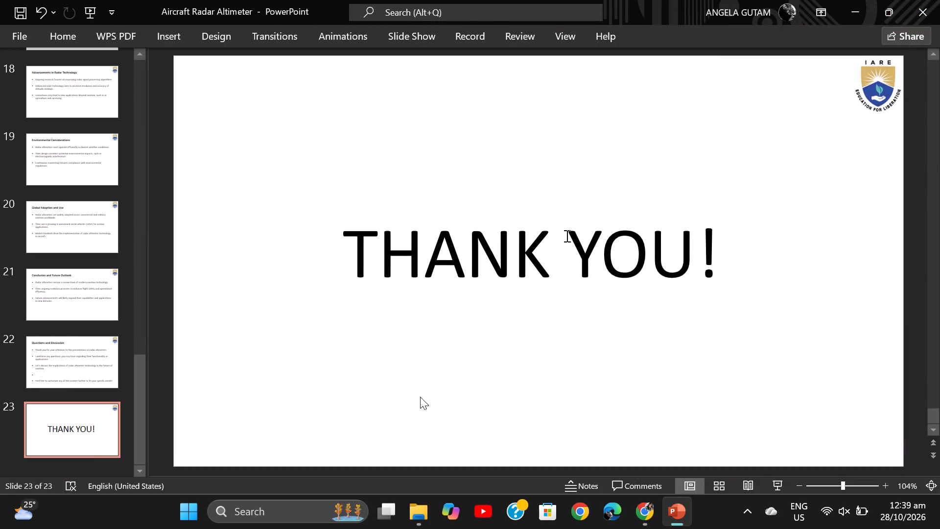
# Save the finished presentation in Downloads as Microwave radar II and close it.
pyautogui.scroll(20, 150, 284)
pyautogui.scroll(8, 150, 284)
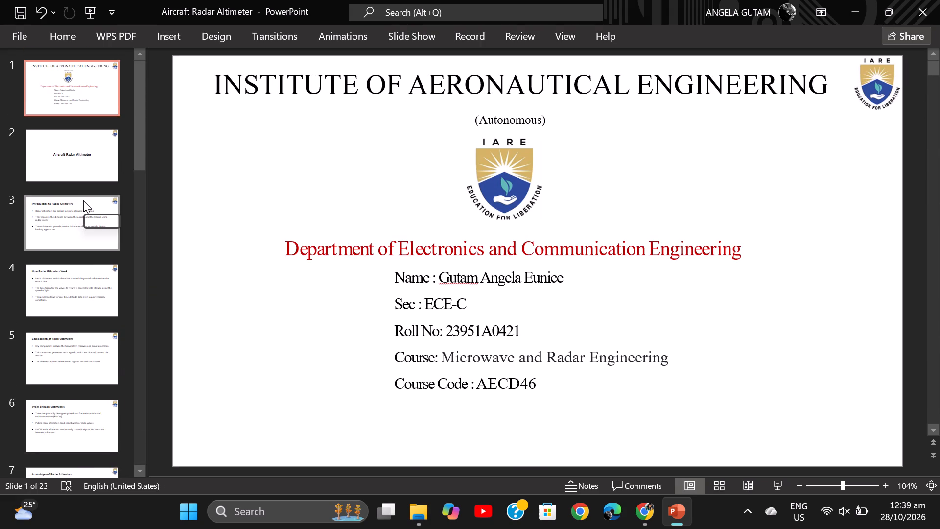
pyautogui.click(22, 37)
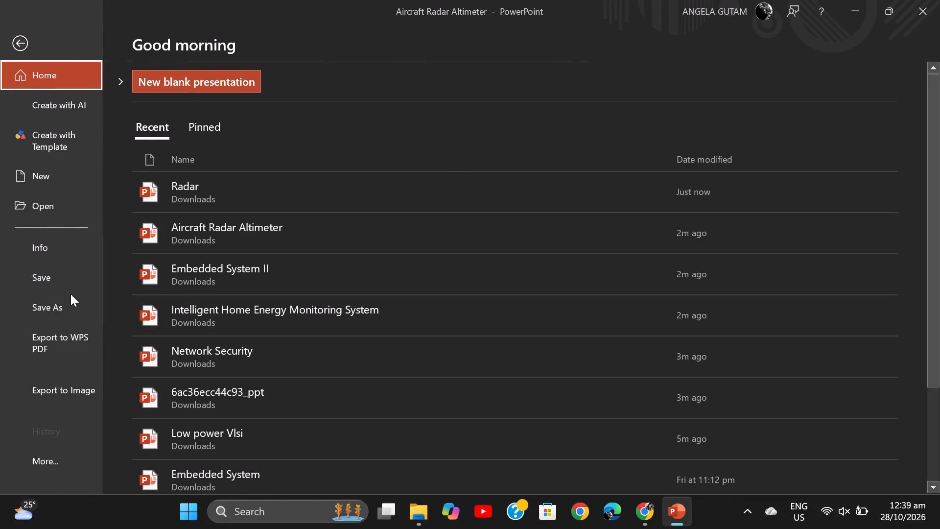
pyautogui.click(70, 294)
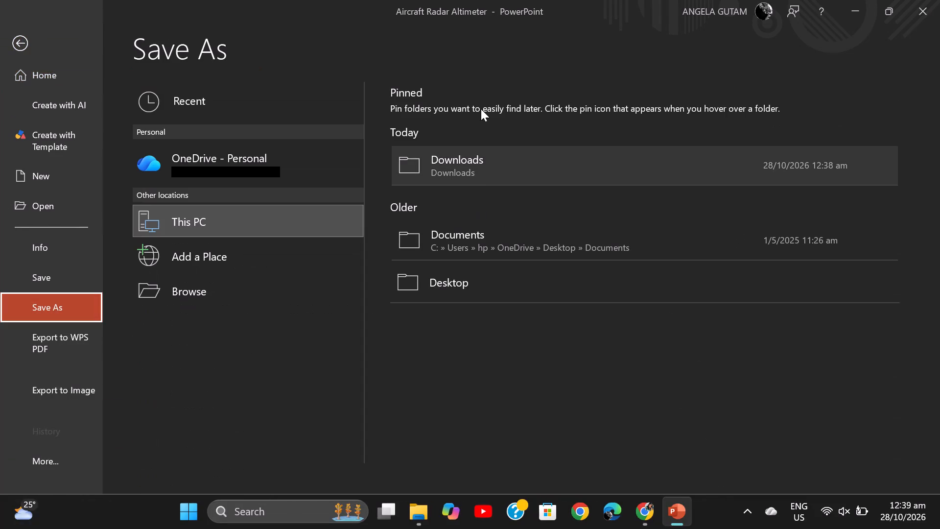
pyautogui.click(471, 174)
pyautogui.press('BackSpace')
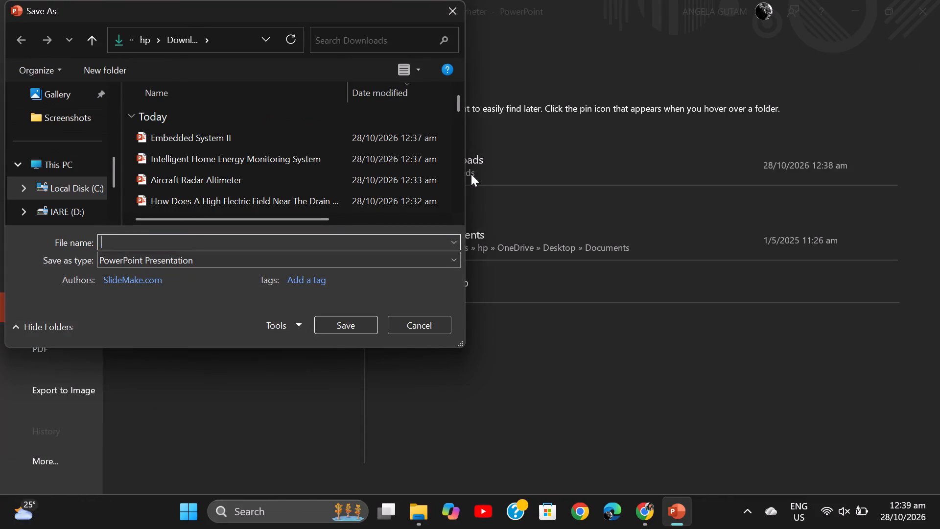
pyautogui.write('Microwave radar II')
pyautogui.press('Return')
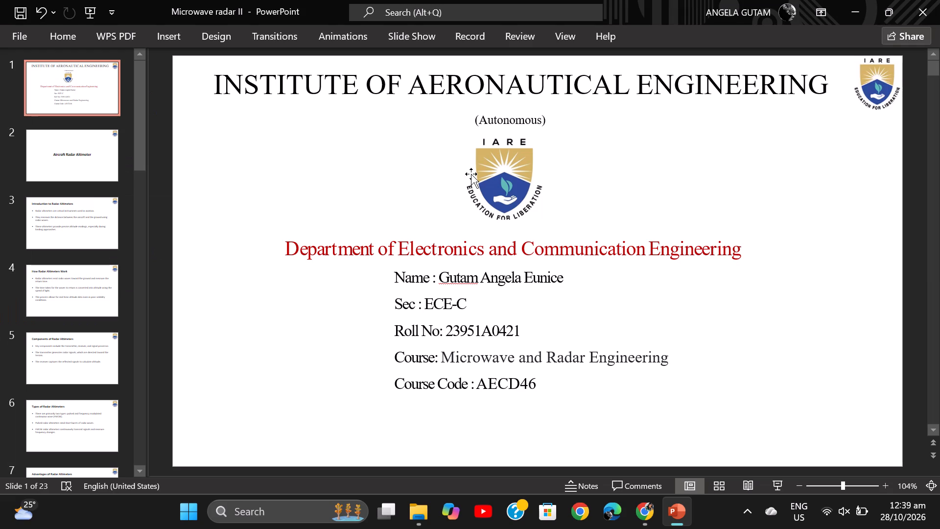
pyautogui.click(906, 0)
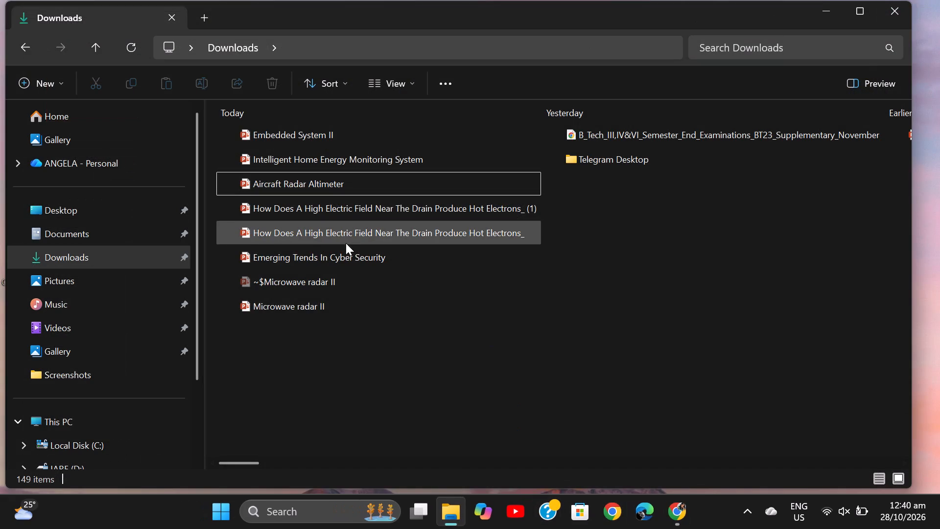
# Refresh the Downloads folder and delete the original Intelligent Home Energy Monitoring System and Aircraft Radar Altimeter presentations.
pyautogui.rightClick(363, 168)
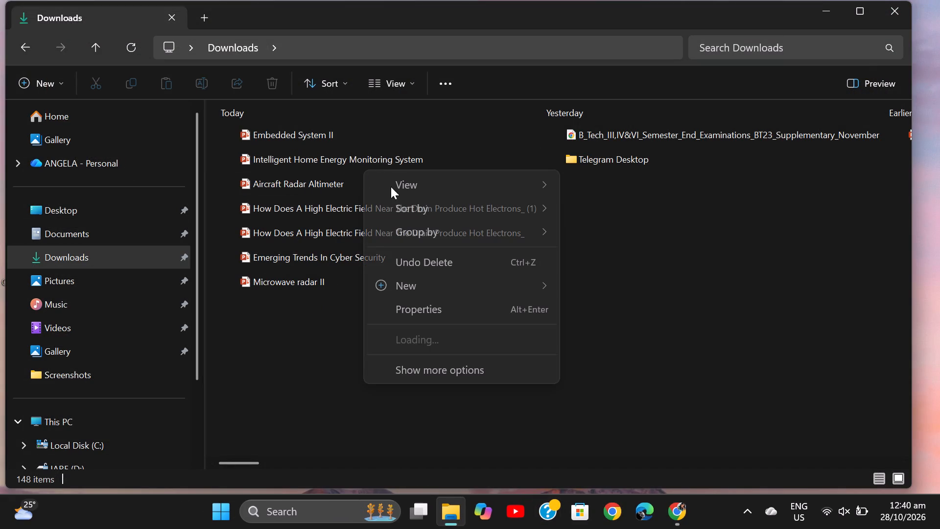
pyautogui.click(313, 349)
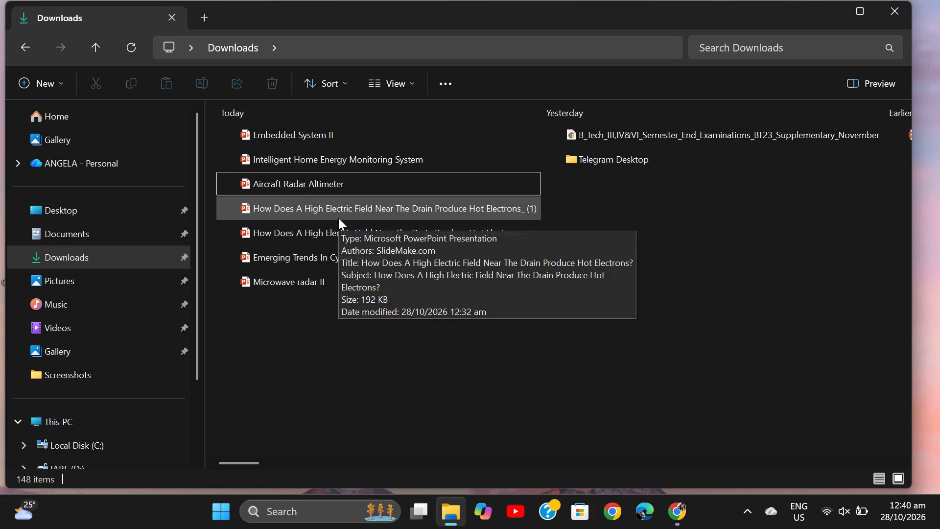
pyautogui.click(121, 37)
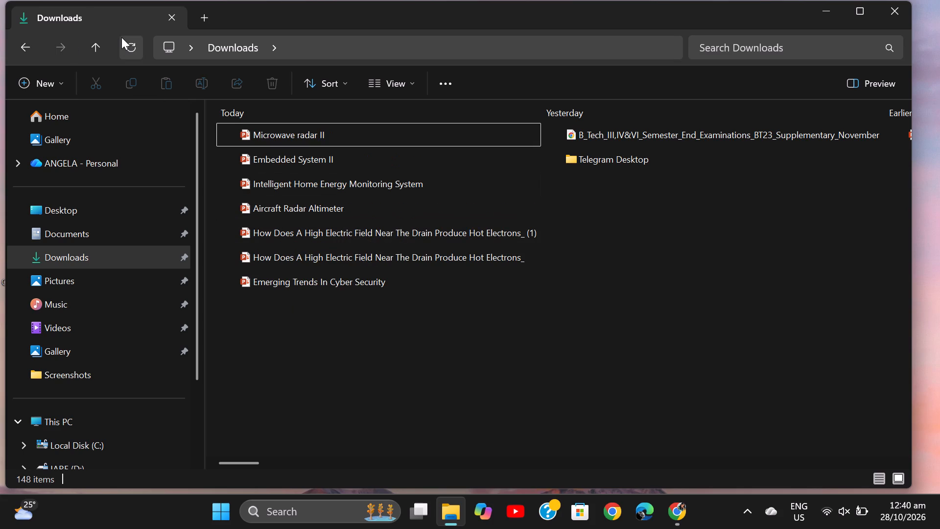
pyautogui.click(121, 37)
pyautogui.rightClick(320, 182)
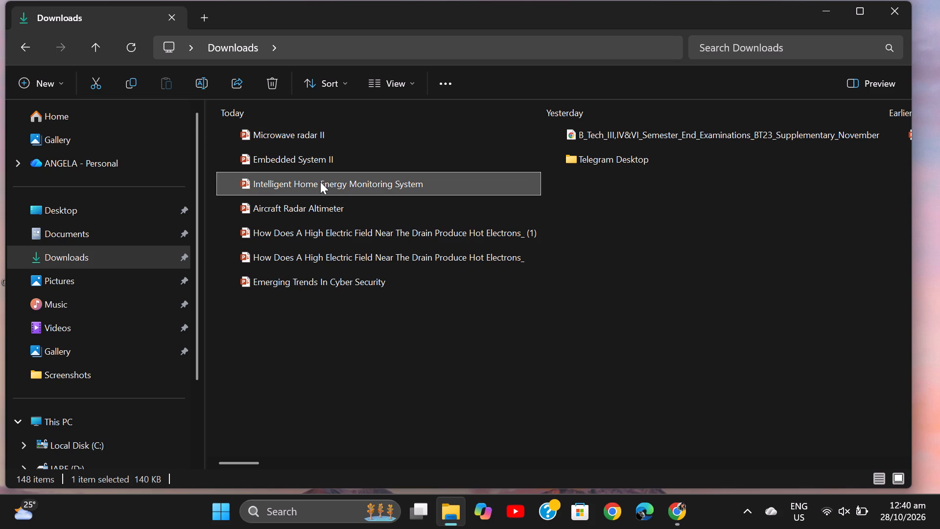
pyautogui.click(280, 86)
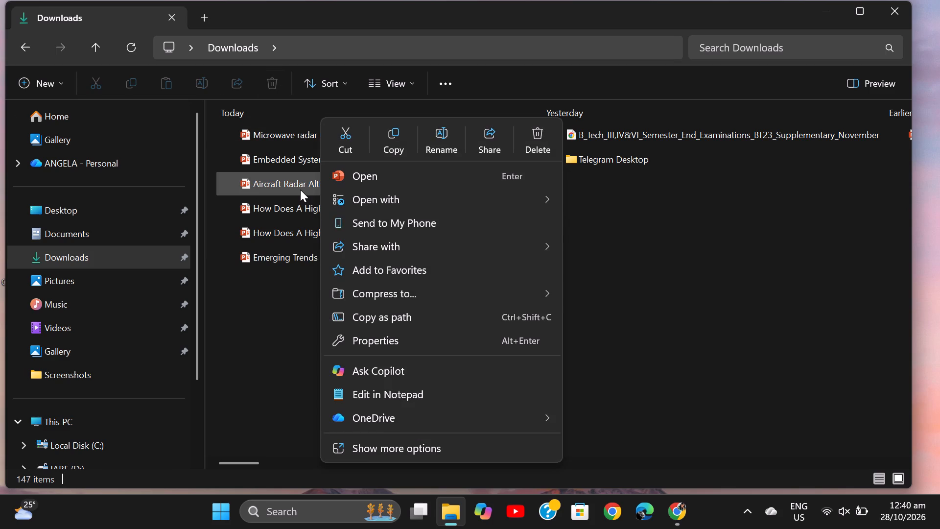
pyautogui.rightClick(300, 190)
pyautogui.click(272, 93)
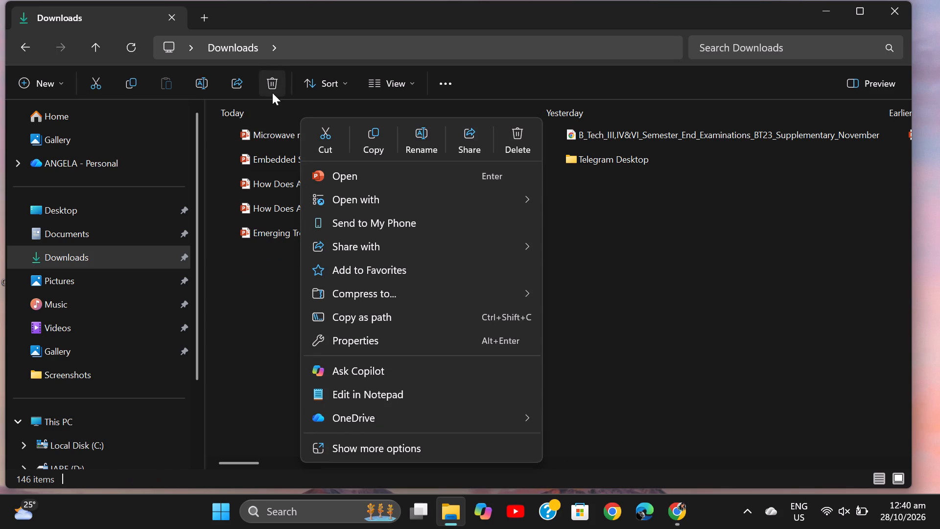
# Open the presentation How Does A High Electric Field Near The Drain Produce Hot Electrons_ (1) and enable editing.
pyautogui.doubleClick(282, 182)
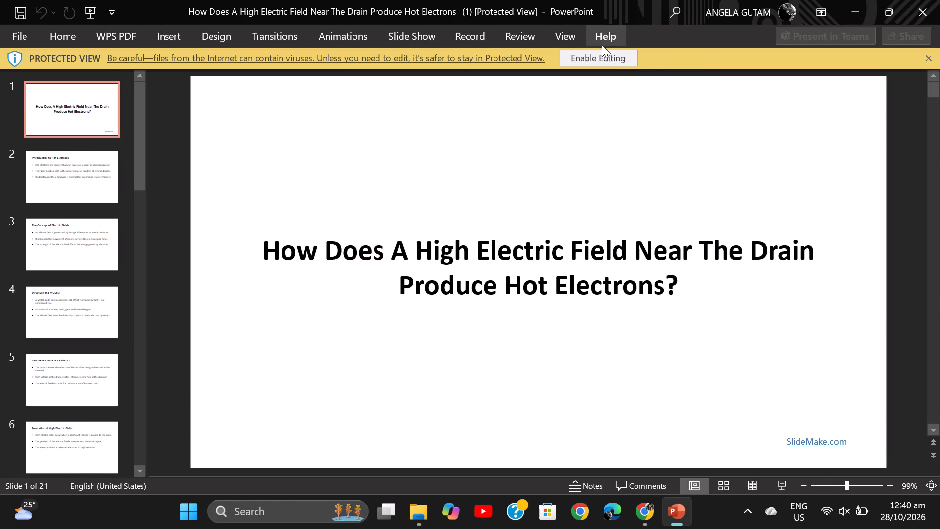
pyautogui.click(601, 48)
pyautogui.moveTo(601, 48); pyautogui.dragTo(599, 54)
pyautogui.click(599, 54)
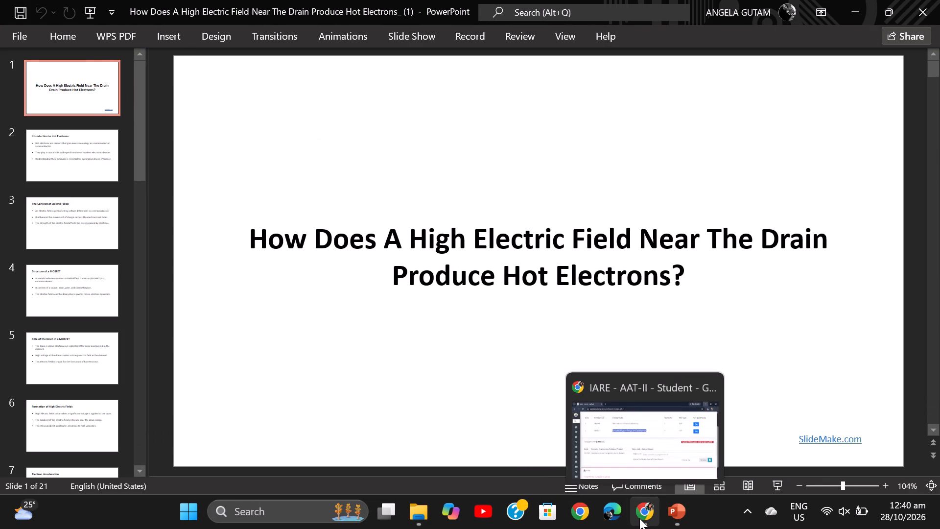
# Switch to the student portal in Chrome and open the AAT-I upload page to view its course list.
pyautogui.click(639, 518)
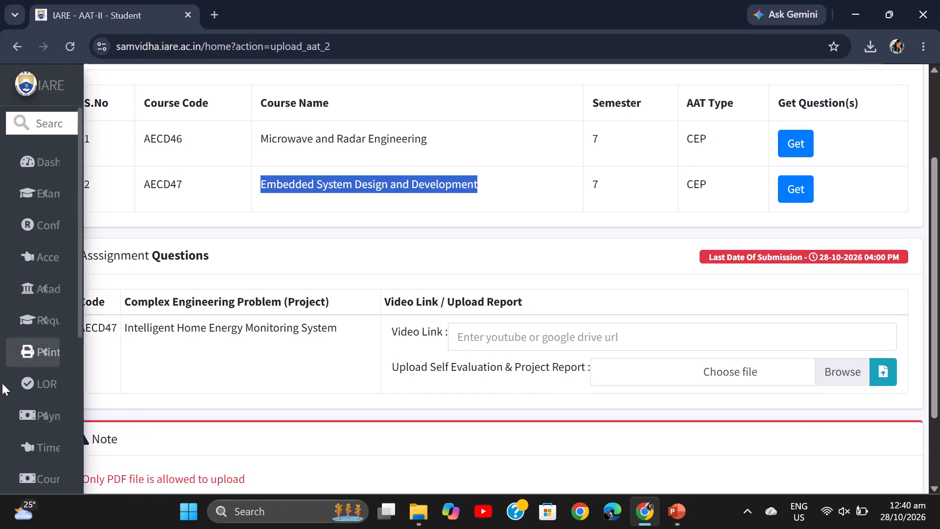
pyautogui.scroll(-6, 2, 383)
pyautogui.click(80, 409)
pyautogui.scroll(-6, 80, 409)
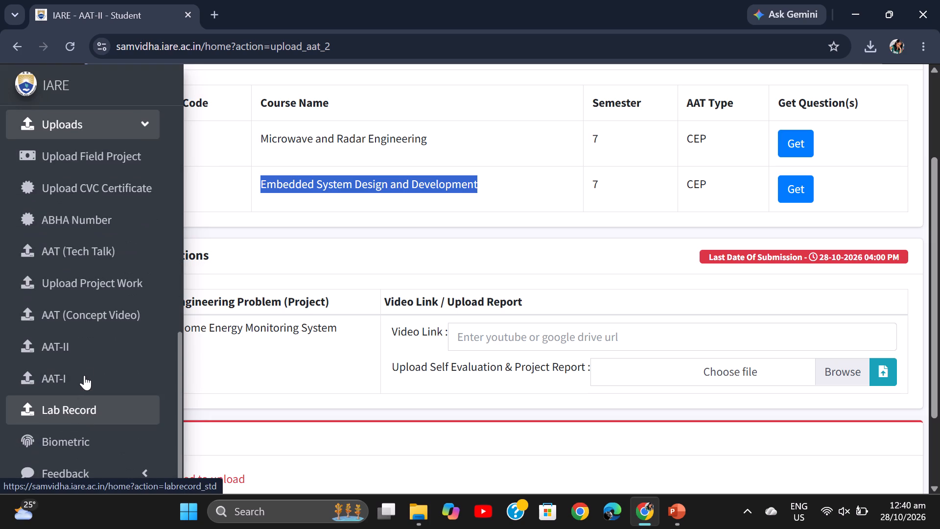
pyautogui.click(88, 364)
pyautogui.click(88, 364)
# Open the portal's AAT-II page and get the assigned question for Microwave and Radar Engineering (AECD46).
pyautogui.scroll(-3, 36, 380)
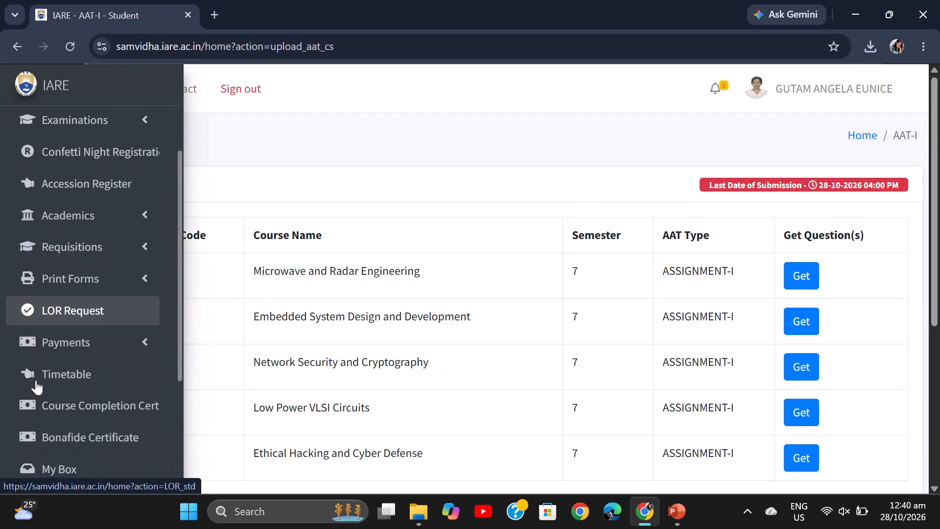
pyautogui.scroll(-2, 36, 380)
pyautogui.click(50, 408)
pyautogui.scroll(-5, 50, 408)
pyautogui.click(73, 352)
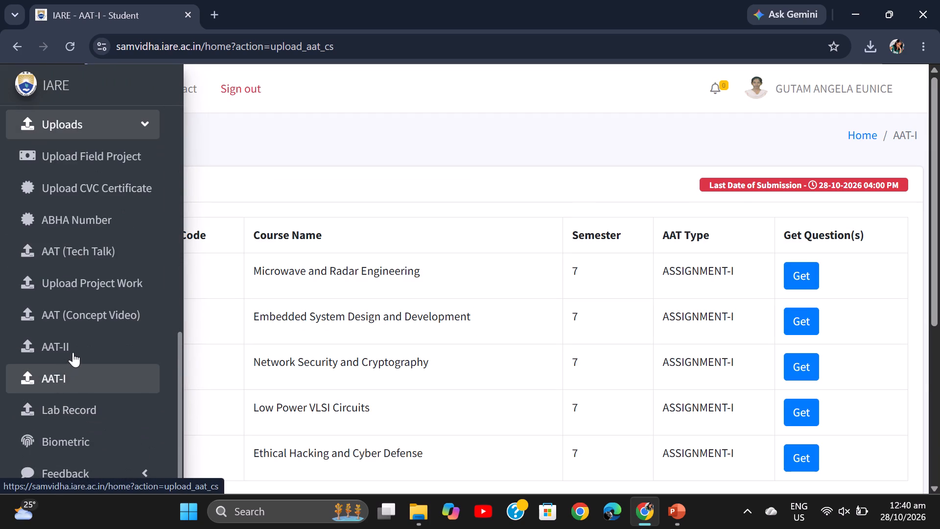
pyautogui.click(798, 273)
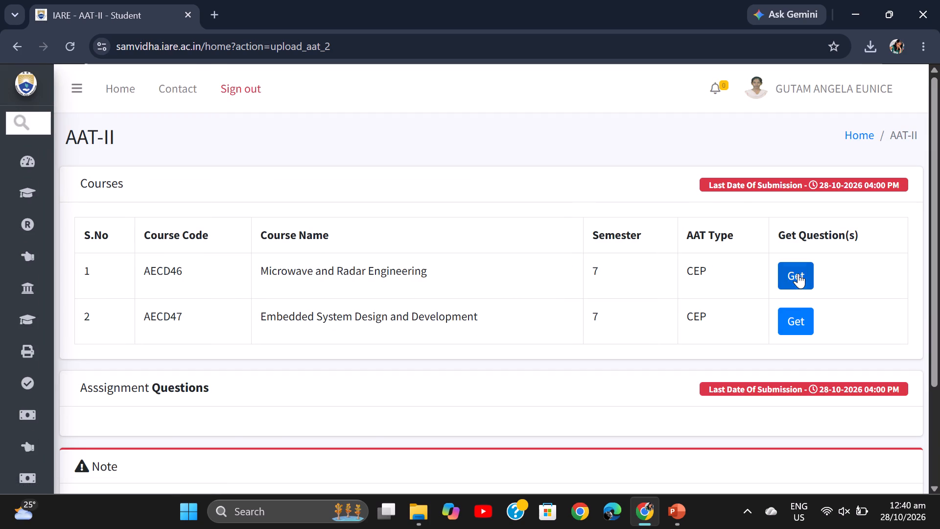
pyautogui.scroll(-3, 798, 273)
pyautogui.click(470, 373)
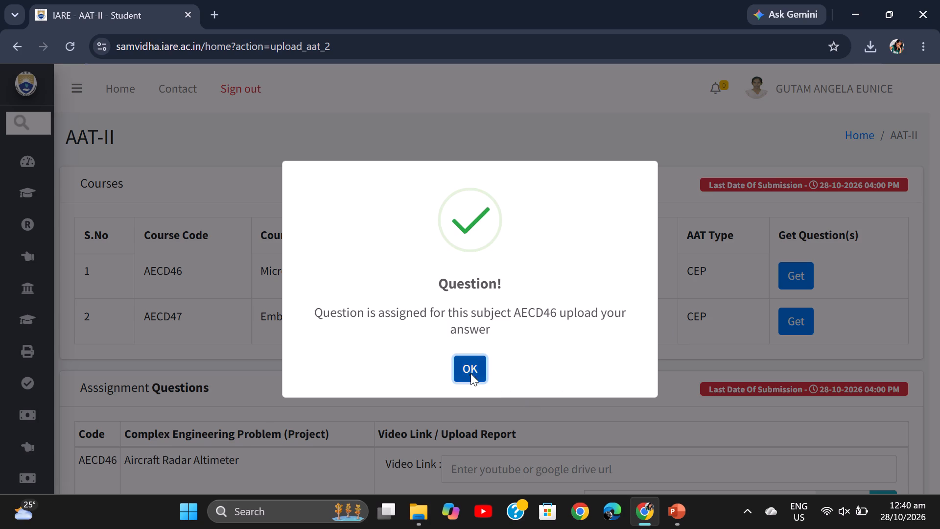
pyautogui.scroll(-2, 470, 373)
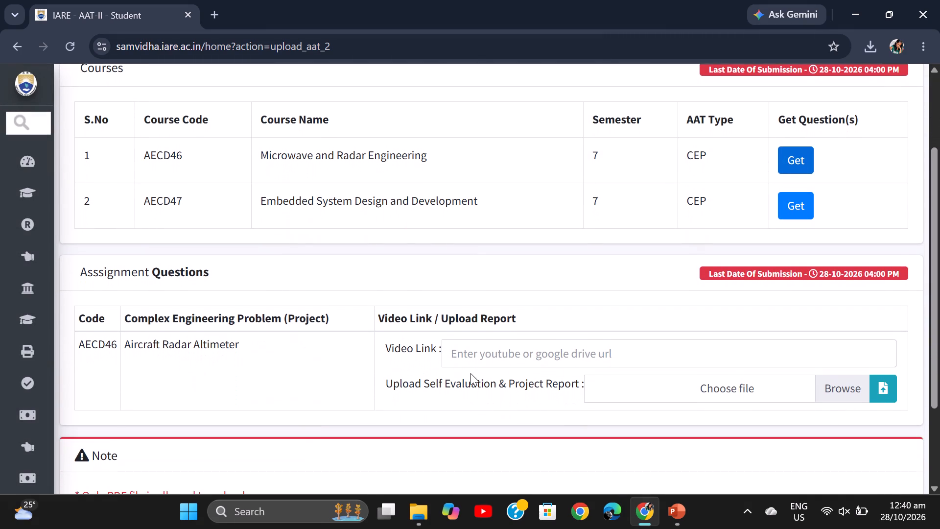
pyautogui.scroll(-1, 470, 373)
pyautogui.scroll(-4, 9, 399)
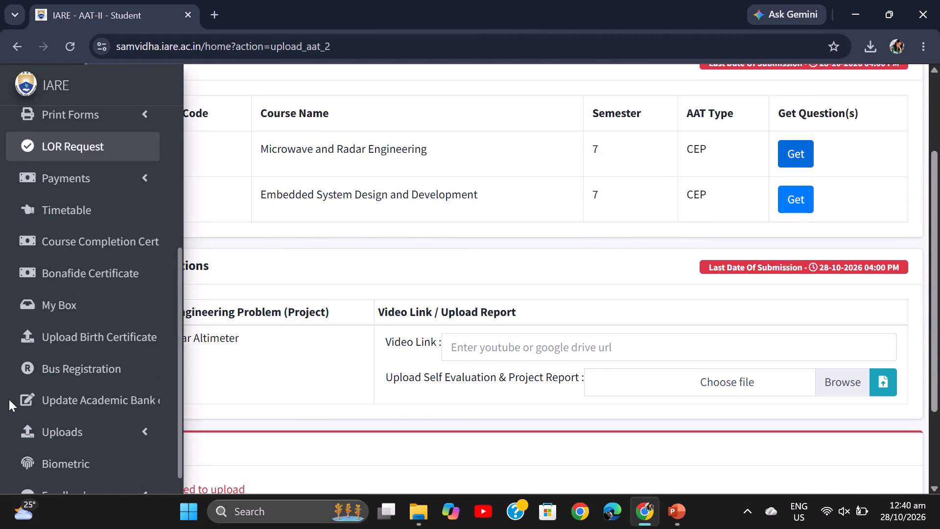
# Open the portal's AAT (Concept Video) page to check which course the hot electrons question belongs to.
pyautogui.click(59, 412)
pyautogui.scroll(-4, 59, 412)
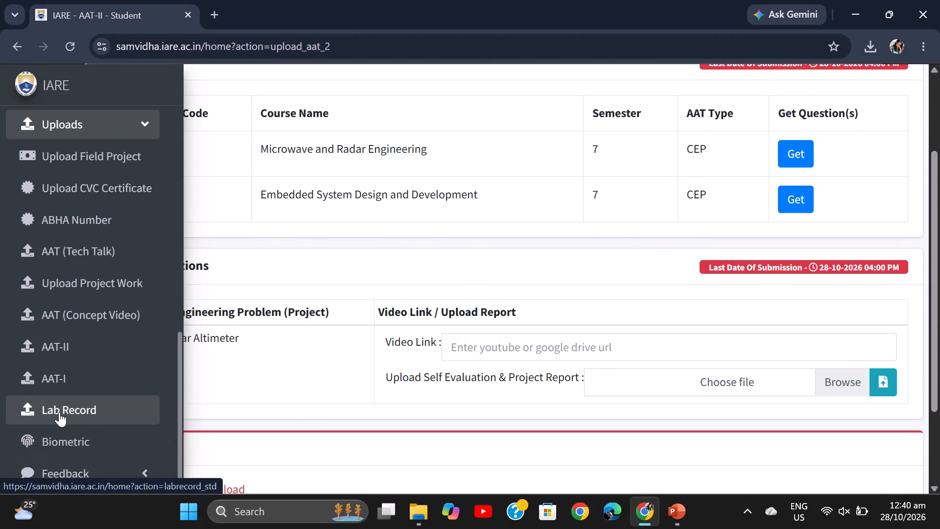
pyautogui.click(85, 324)
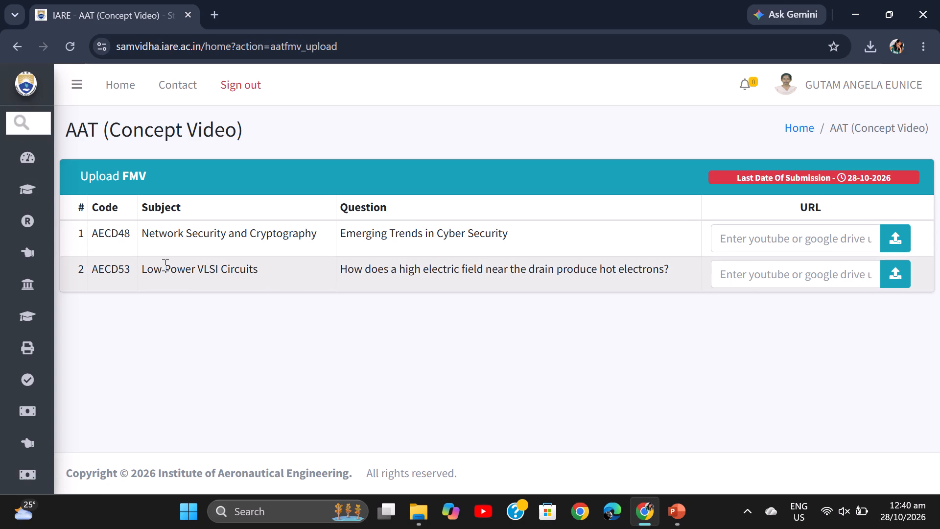
# Back in PowerPoint, copy the cover slide from Low power Vlsi into the hot electrons presentation and place it as the first slide.
pyautogui.click(676, 505)
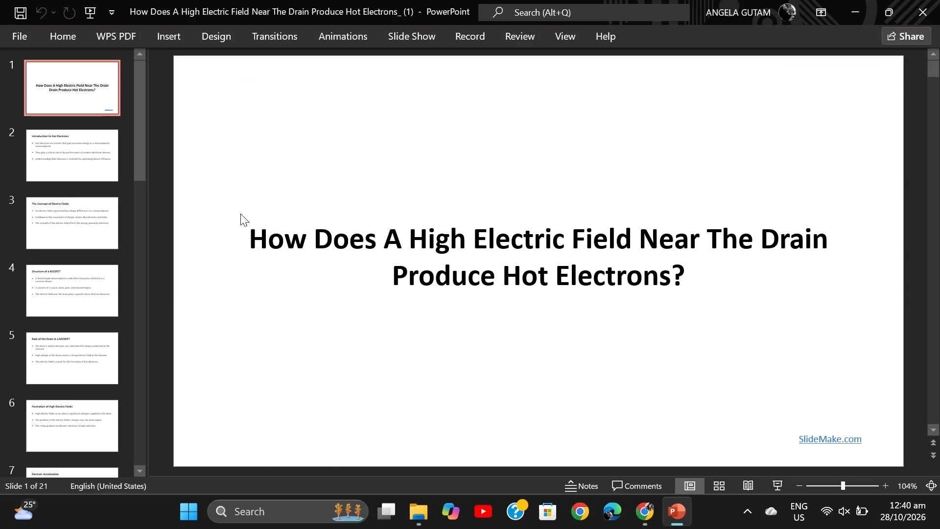
pyautogui.click(22, 36)
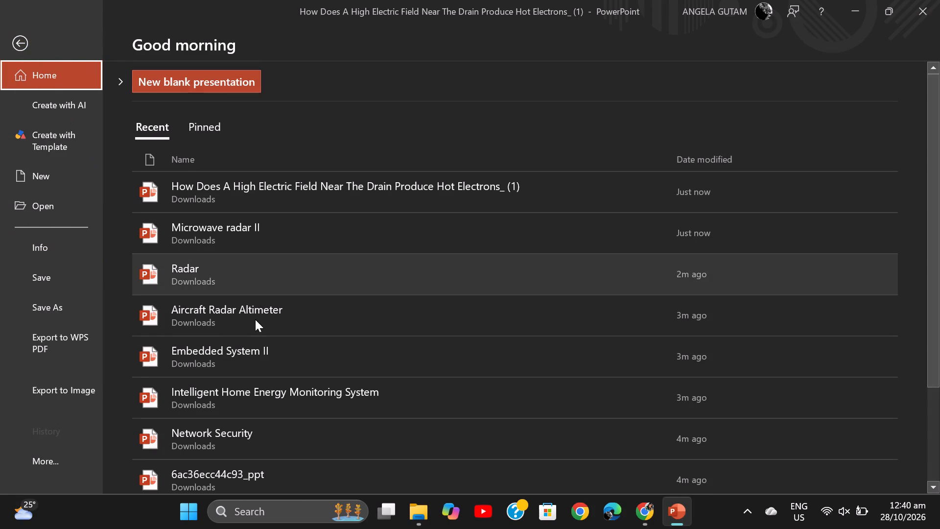
pyautogui.scroll(-3, 255, 319)
pyautogui.doubleClick(240, 415)
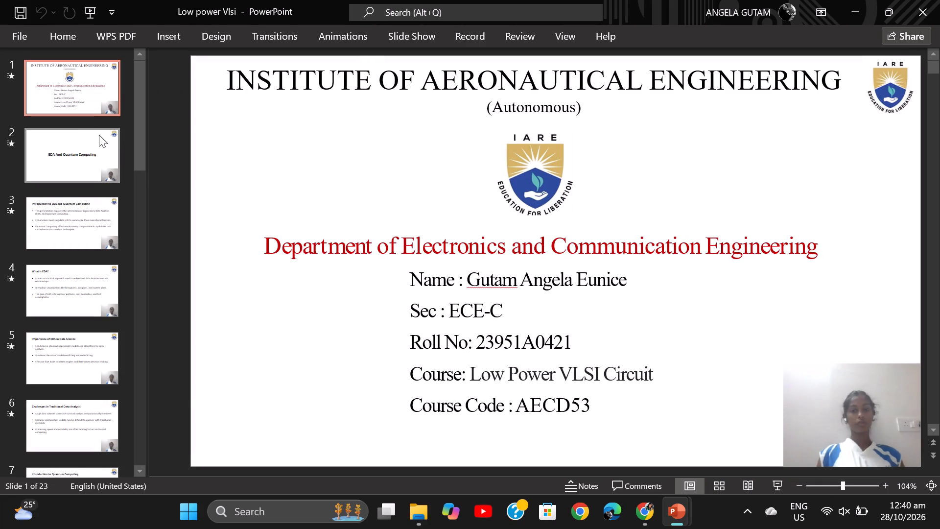
pyautogui.rightClick(93, 88)
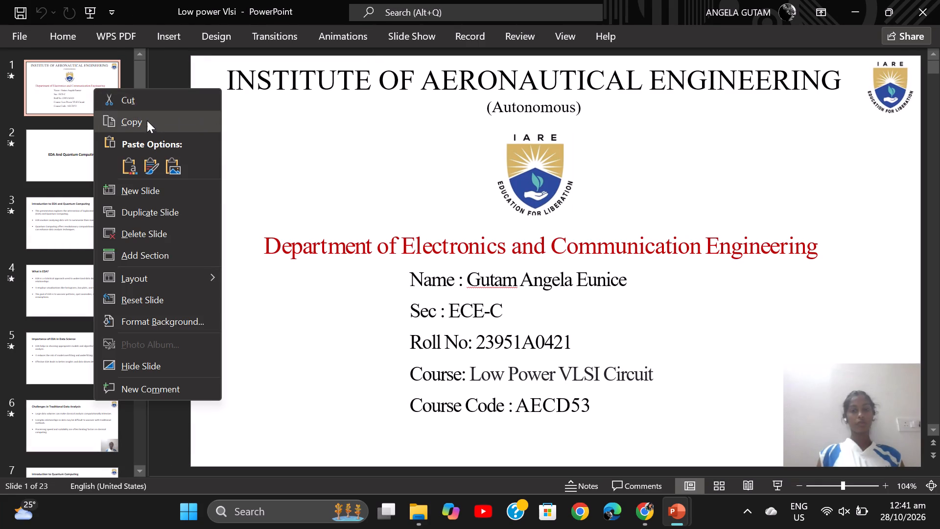
pyautogui.click(147, 121)
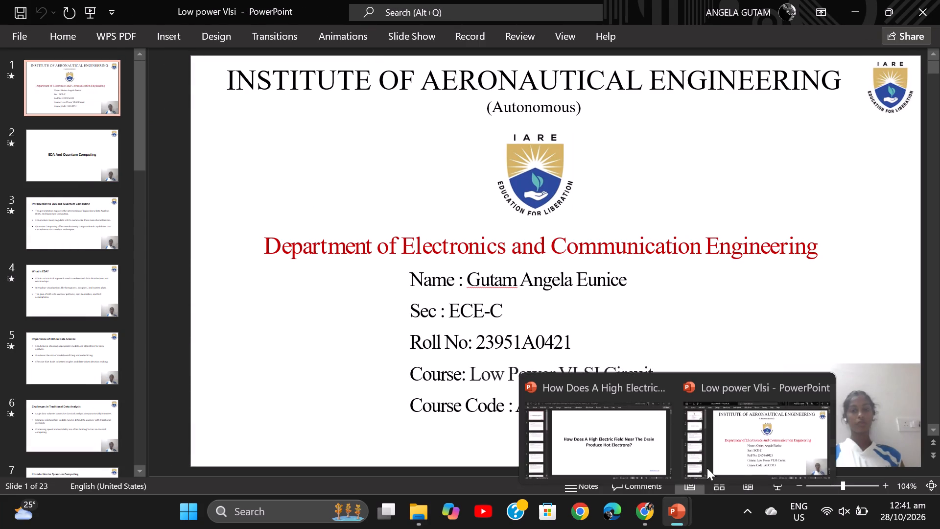
pyautogui.click(727, 448)
pyautogui.click(621, 445)
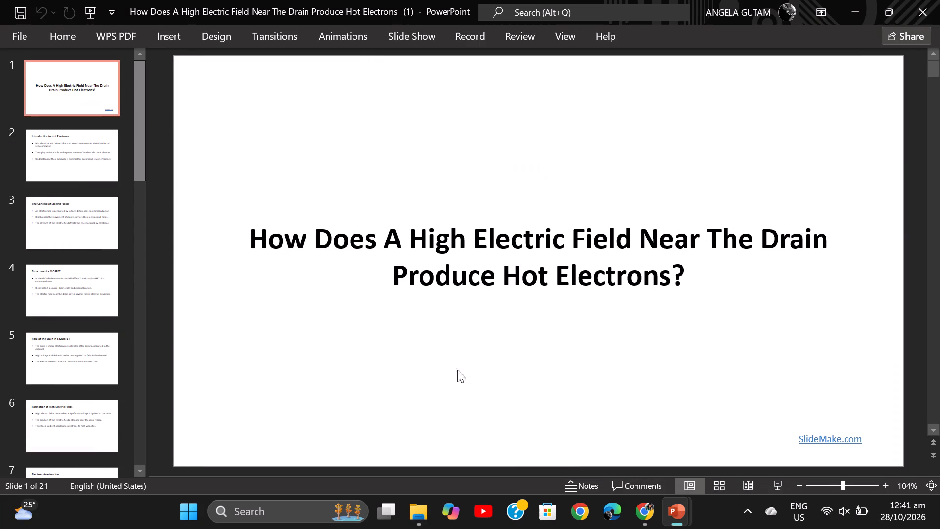
pyautogui.hotkey('ctrl', 'v')
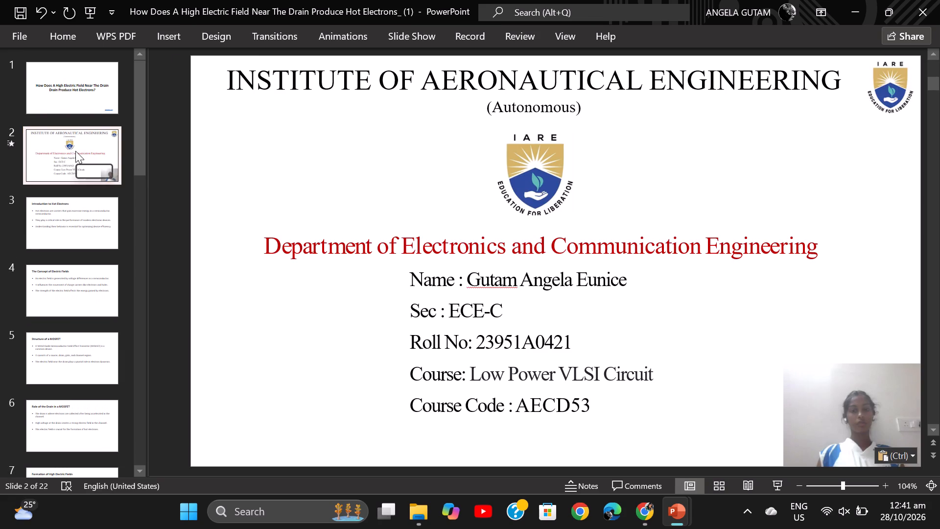
pyautogui.moveTo(75, 151); pyautogui.dragTo(73, 67)
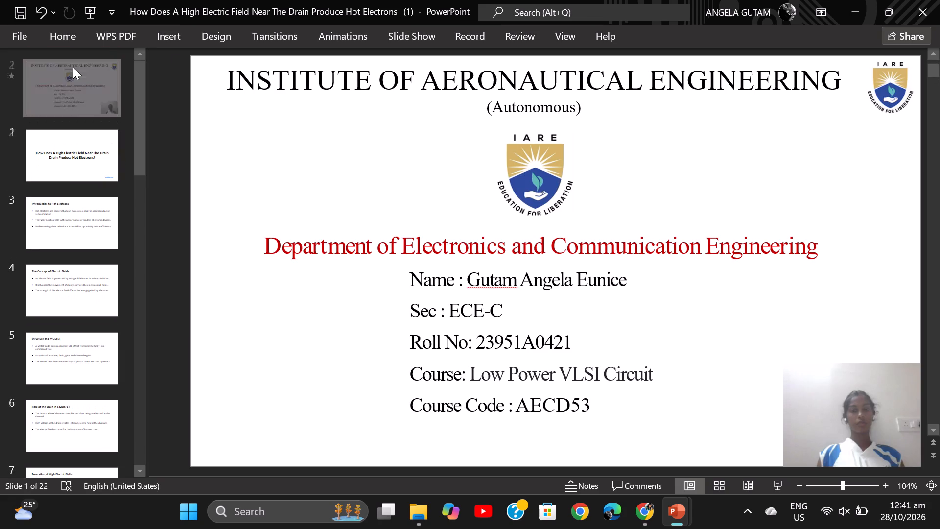
# Cut the webcam video from the pasted cover slide.
pyautogui.rightClick(836, 409)
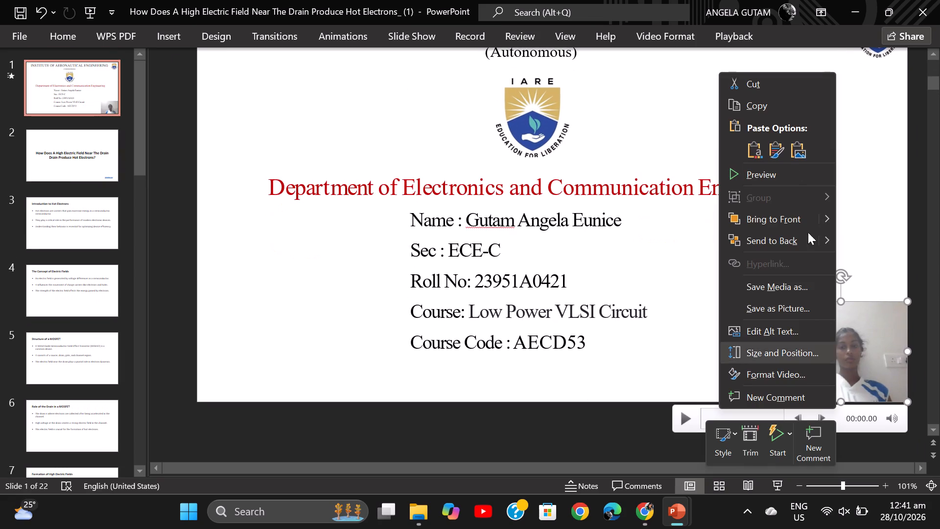
pyautogui.click(786, 81)
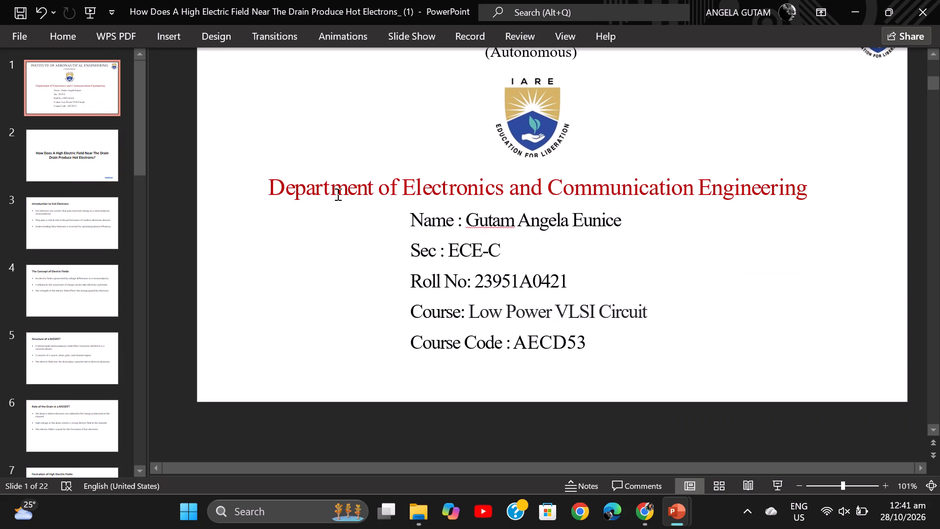
# Copy the small institute logo from the corner of the cover slide and paste it onto slide 2.
pyautogui.scroll(4, 501, 236)
pyautogui.rightClick(882, 89)
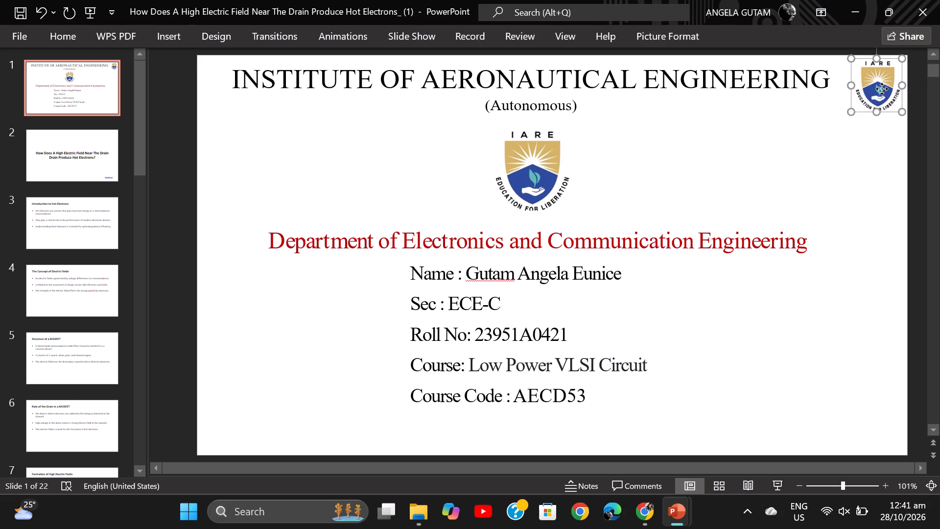
pyautogui.click(843, 117)
pyautogui.press('pagedown')
pyautogui.hotkey('ctrl', 'v')
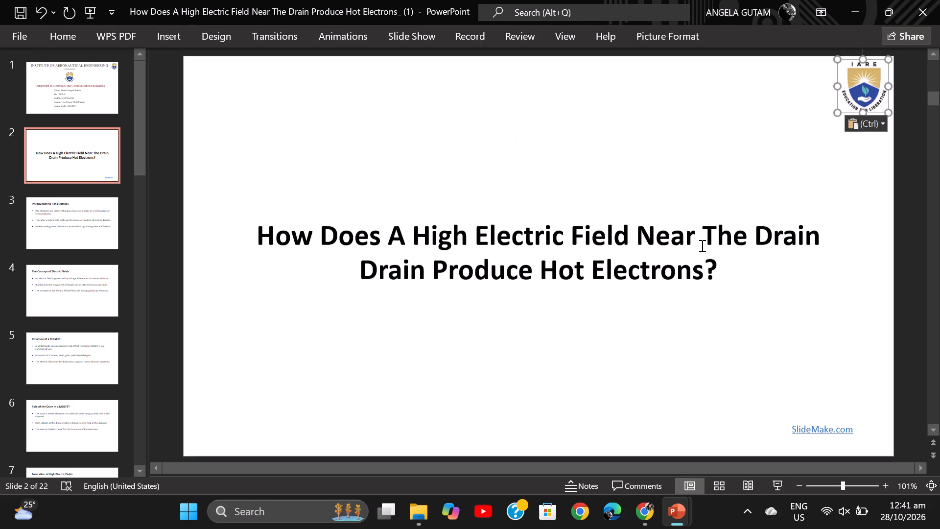
# Paste the institute logo onto the remaining slides one after another, from slide 3 through the Questions and Discussion slide.
pyautogui.hotkey('ctrl', 'pagedown')
pyautogui.hotkey('ctrl', 'v')
pyautogui.hotkey('ctrl', 'pagedown')
pyautogui.hotkey('ctrl', 'v')
pyautogui.hotkey('ctrl', 'pagedown')
pyautogui.hotkey('ctrl', 'v')
pyautogui.hotkey('ctrl', 'pagedown')
pyautogui.hotkey('ctrl', 'v')
pyautogui.hotkey('ctrl', 'pagedown')
pyautogui.hotkey('ctrl', 'pagedown')
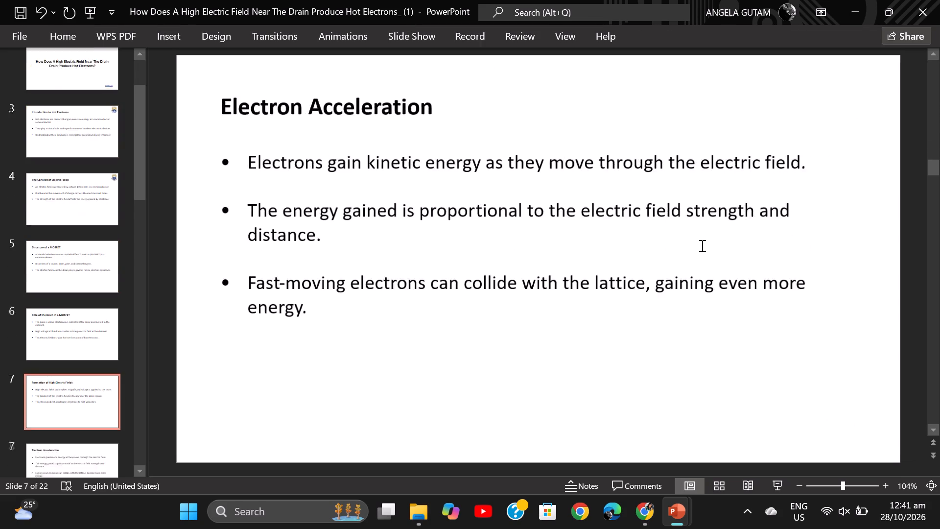
pyautogui.hotkey('ctrl', 'v')
pyautogui.hotkey('ctrl', 'pagedown')
pyautogui.hotkey('ctrl', 'v')
pyautogui.hotkey('ctrl', 'pagedown')
pyautogui.hotkey('ctrl', 'v')
pyautogui.hotkey('ctrl', 'pagedown')
pyautogui.hotkey('ctrl', 'v')
pyautogui.hotkey('ctrl', 'pagedown')
pyautogui.hotkey('ctrl', 'v')
pyautogui.hotkey('ctrl', 'pagedown')
pyautogui.hotkey('ctrl', 'pagedown')
pyautogui.hotkey('ctrl', 'v')
pyautogui.hotkey('ctrl', 'pagedown')
pyautogui.hotkey('ctrl', 'v')
pyautogui.hotkey('ctrl', 'pagedown')
pyautogui.hotkey('ctrl', 'v')
pyautogui.hotkey('ctrl', 'pagedown')
pyautogui.hotkey('ctrl', 'v')
pyautogui.hotkey('ctrl', 'pagedown')
pyautogui.hotkey('ctrl', 'v')
pyautogui.hotkey('ctrl', 'pagedown')
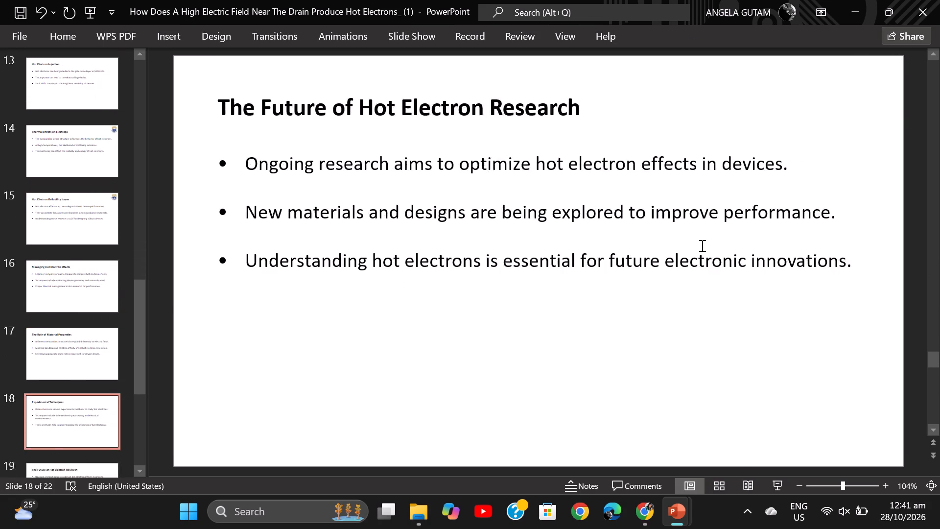
pyautogui.hotkey('ctrl', 'pagedown')
pyautogui.hotkey('ctrl', 'v')
pyautogui.hotkey('ctrl', 'pagedown')
pyautogui.hotkey('ctrl', 'v')
pyautogui.hotkey('ctrl', 'pagedown')
pyautogui.hotkey('ctrl', 'v')
pyautogui.hotkey('ctrl', 'v')
pyautogui.hotkey('ctrl', 'pagedown')
pyautogui.hotkey('ctrl', 'pagedown')
pyautogui.hotkey('ctrl', 'v')
pyautogui.hotkey('ctrl', 'pagedown')
pyautogui.hotkey('ctrl', 'v')
pyautogui.hotkey('ctrl', 'pagedown')
pyautogui.hotkey('ctrl', 'v')
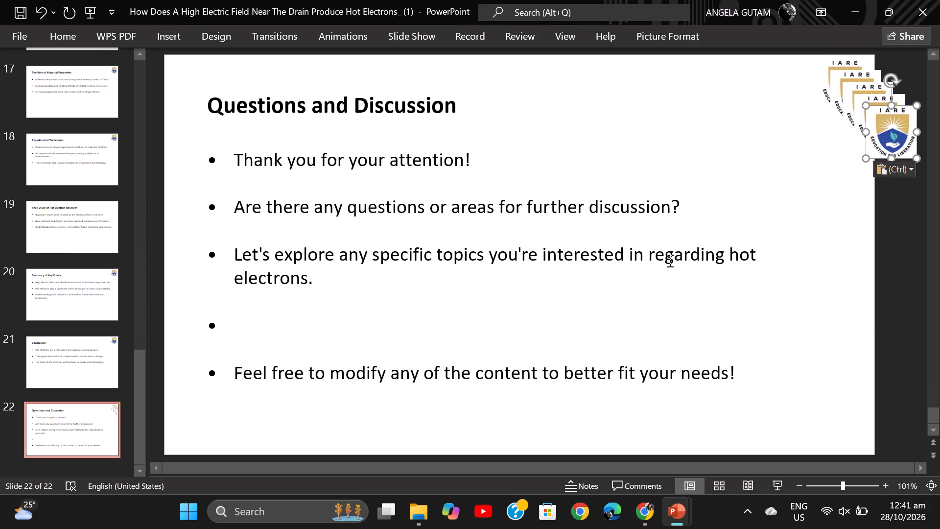
# Delete the duplicate logos on the Questions and Discussion slide, keeping only the one in the original corner position.
pyautogui.press('Delete')
pyautogui.press('Delete')
pyautogui.press('Delete')
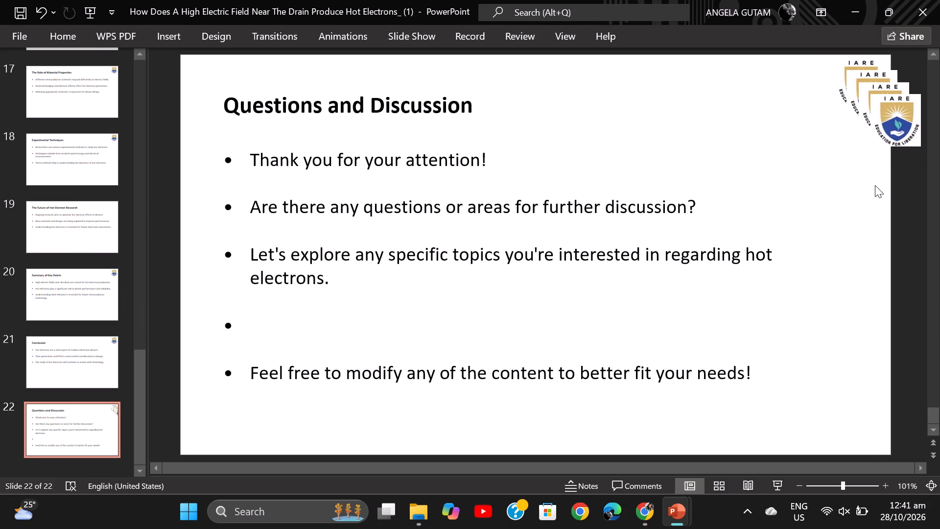
pyautogui.press('Delete')
pyautogui.click(896, 121)
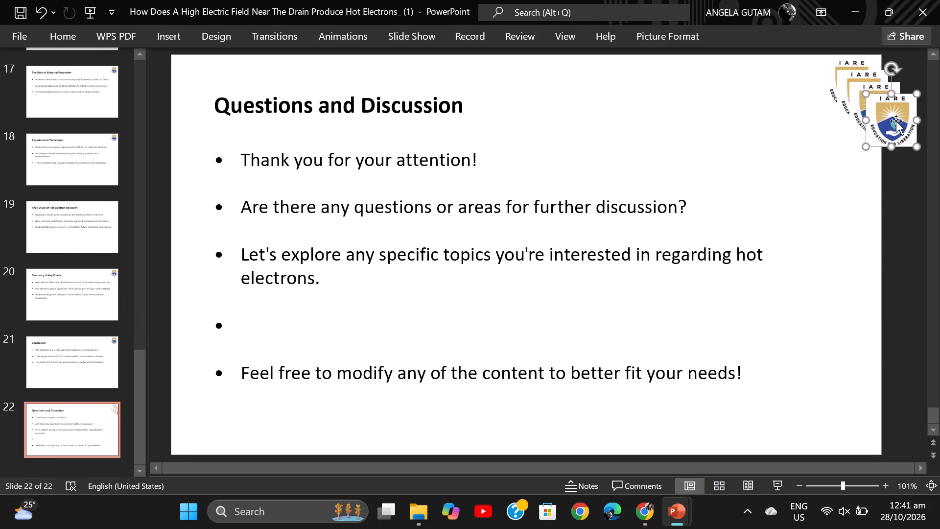
pyautogui.press('Delete')
pyautogui.click(896, 121)
pyautogui.press('Delete')
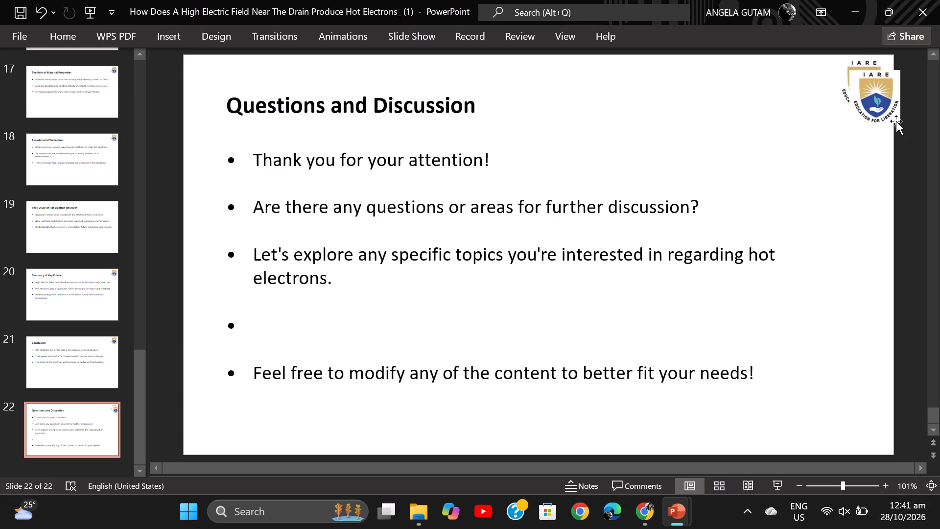
pyautogui.click(896, 121)
pyautogui.press('Home')
pyautogui.press('Delete')
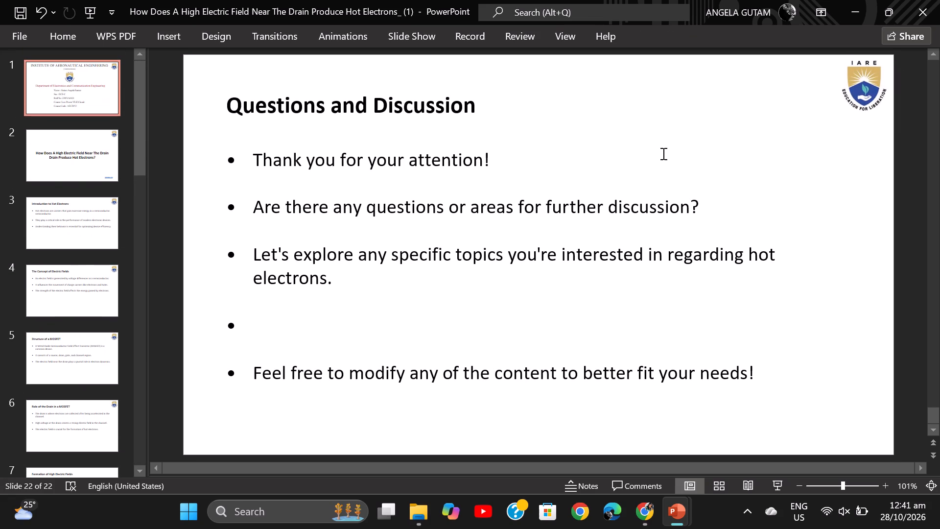
# Check the slides for missing logos and paste the logo onto Hot Electron Injection and The Future of Hot Electron Research.
pyautogui.scroll(-8, 86, 232)
pyautogui.keyDown('ctrl'); pyautogui.scroll(1, 86, 232); pyautogui.keyUp('ctrl')
pyautogui.keyDown('ctrl'); pyautogui.scroll(-3, 86, 232); pyautogui.keyUp('ctrl')
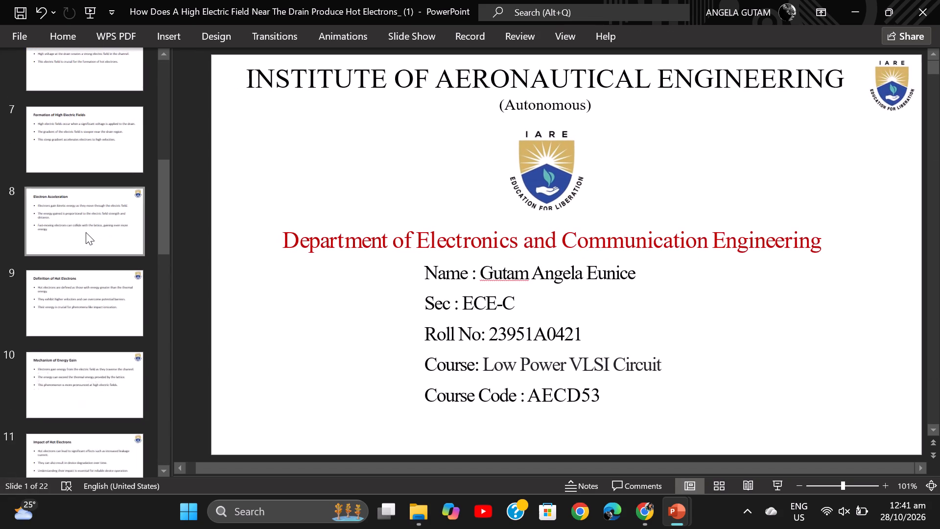
pyautogui.keyDown('ctrl'); pyautogui.scroll(-4, 86, 232); pyautogui.keyUp('ctrl')
pyautogui.scroll(2, 103, 276)
pyautogui.click(113, 231)
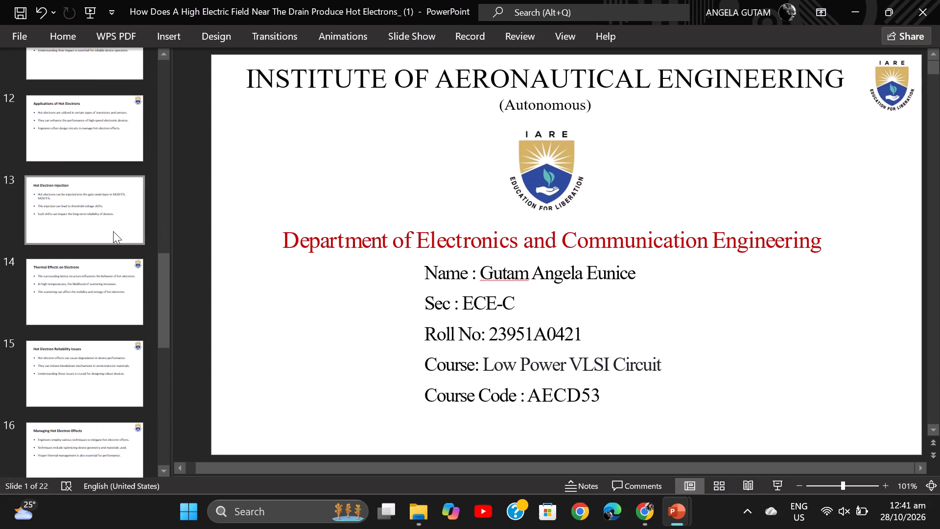
pyautogui.hotkey('ctrl', 'v')
pyautogui.scroll(-4, 130, 349)
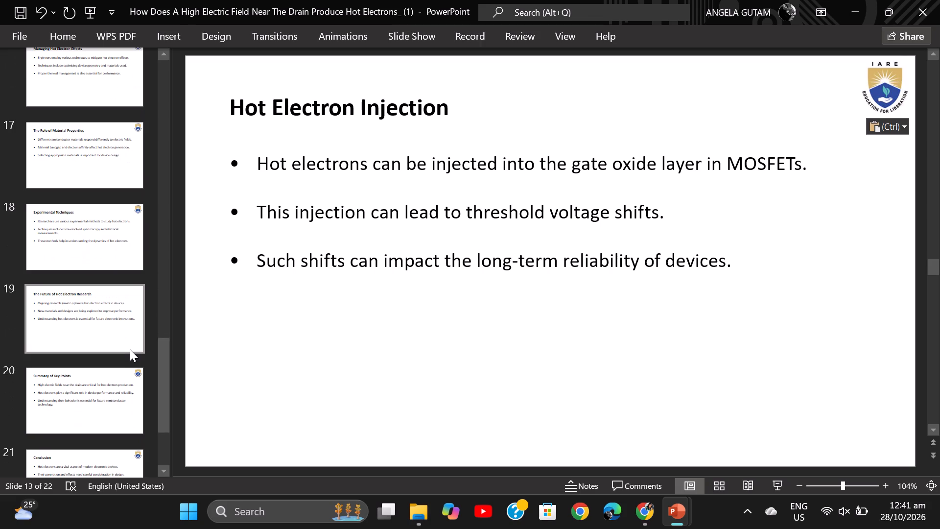
pyautogui.click(130, 349)
pyautogui.hotkey('ctrl', 'v')
pyautogui.scroll(-2, 130, 349)
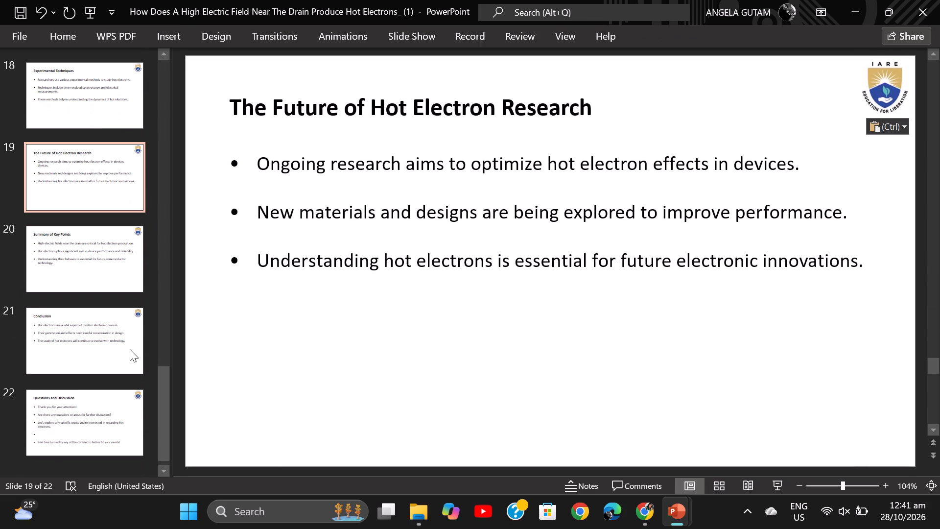
pyautogui.scroll(-5, 130, 349)
# Switch to the Low power Vlsi presentation and cut its final THANK YOU! slide.
pyautogui.click(725, 438)
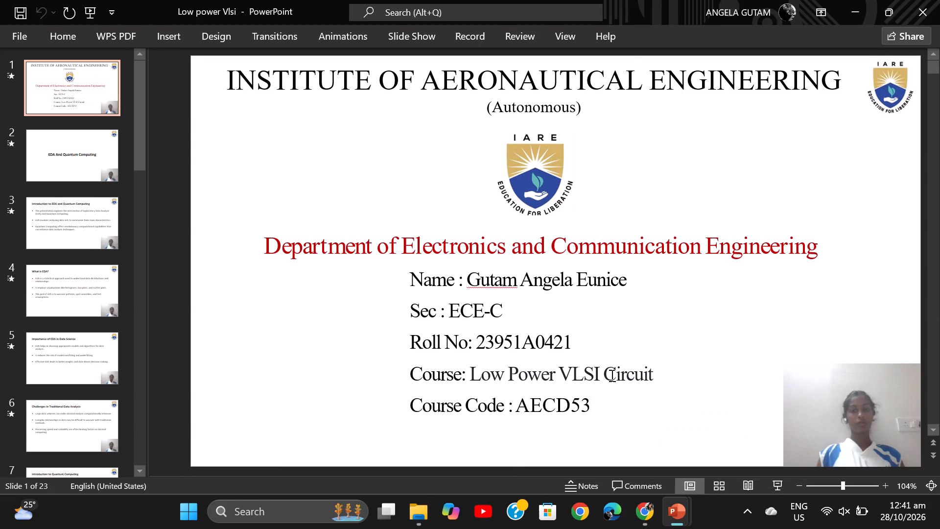
pyautogui.press('pagedown')
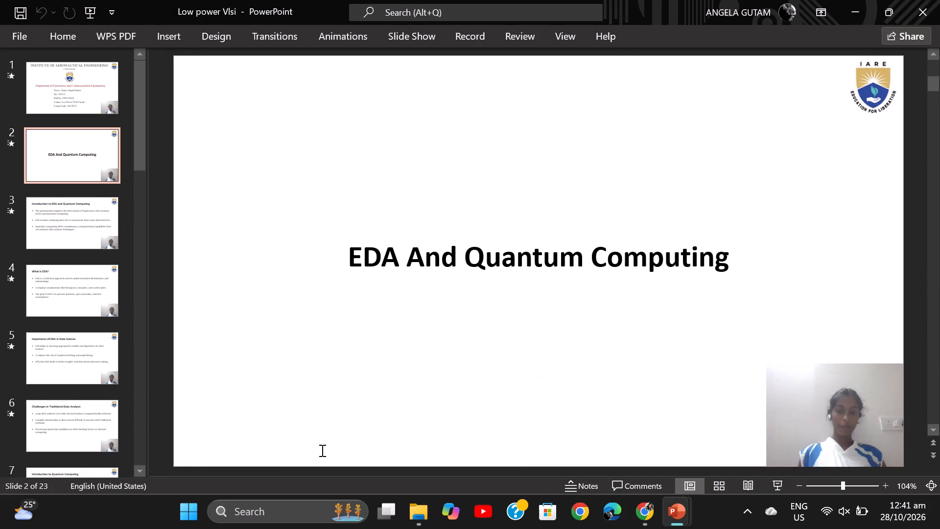
pyautogui.press('End')
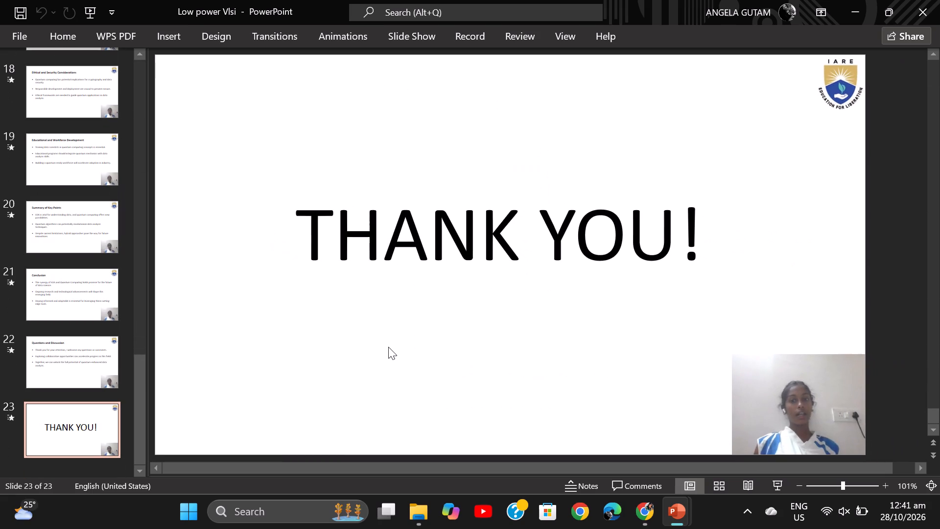
pyautogui.rightClick(73, 442)
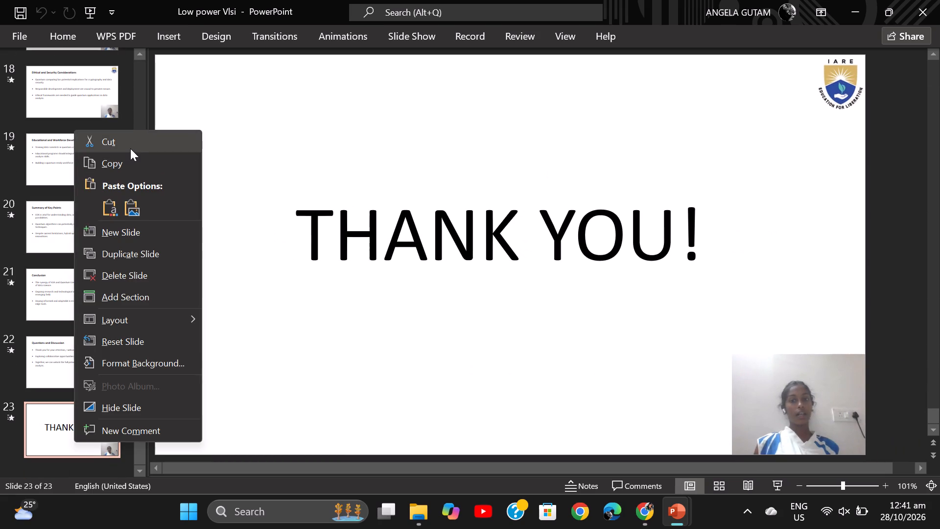
pyautogui.click(130, 149)
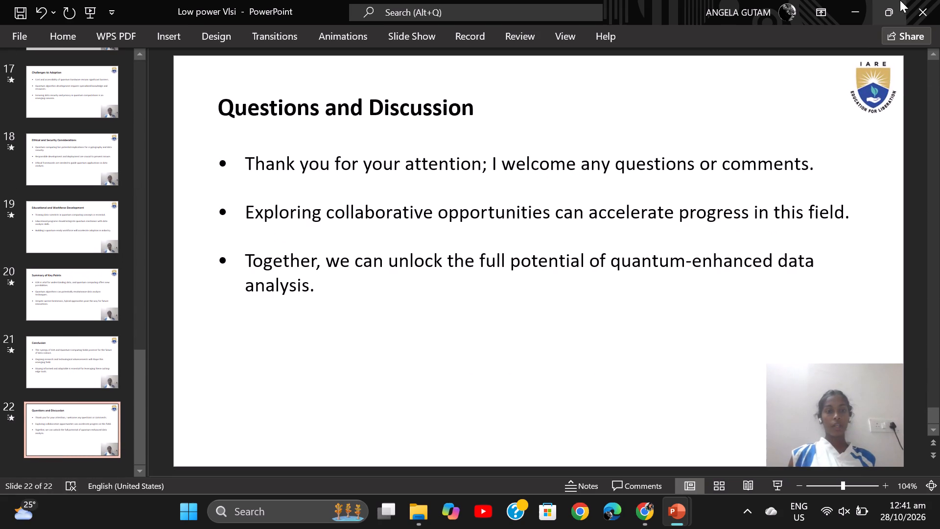
# Close the Low power Vlsi presentation without saving its changes.
pyautogui.click(936, 0)
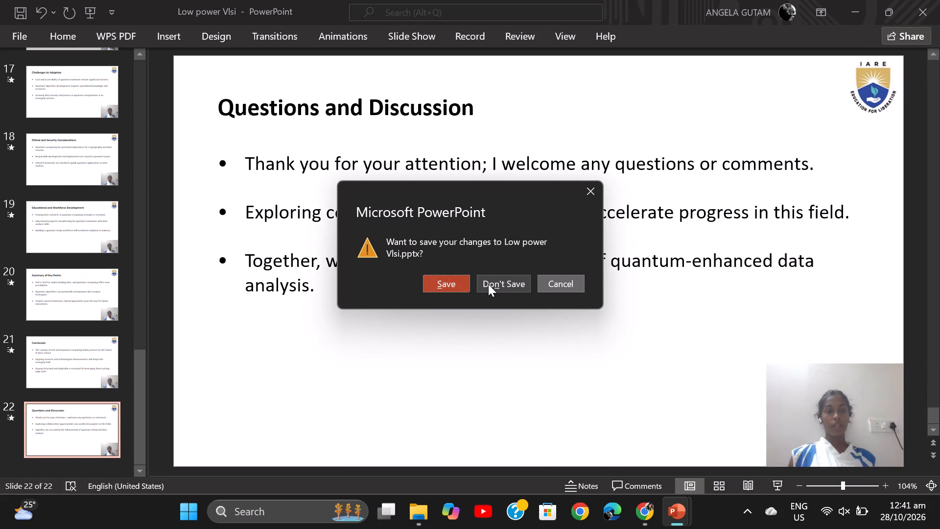
pyautogui.click(488, 284)
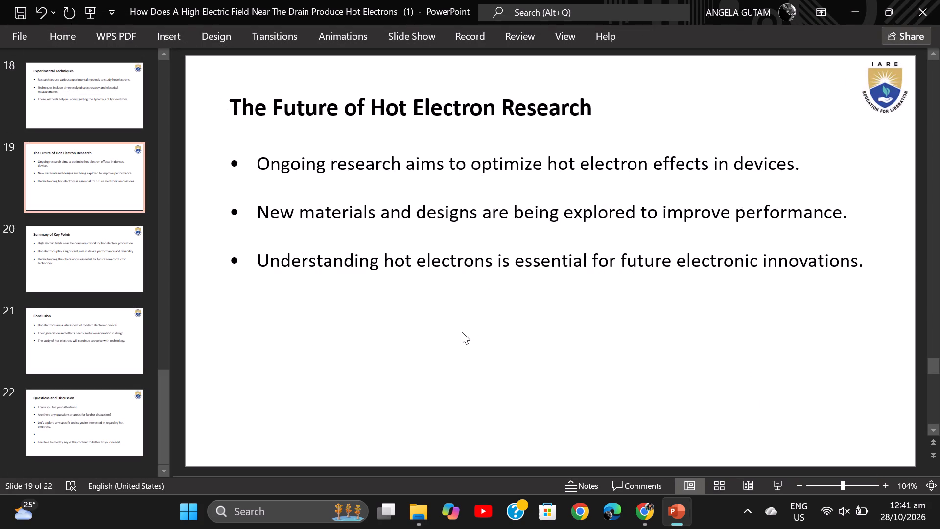
# Paste the THANK YOU! slide into the hot electrons presentation and move it to the end as slide 23.
pyautogui.hotkey('ctrl', 'v')
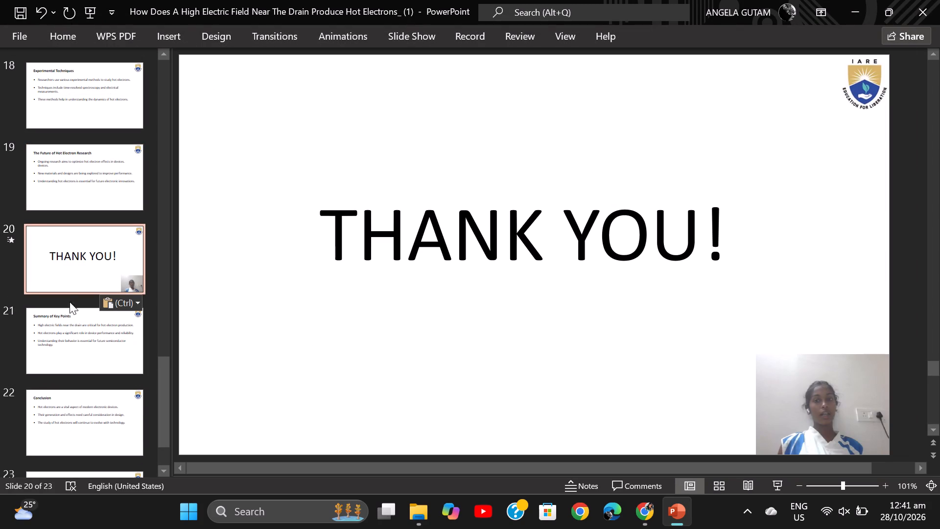
pyautogui.moveTo(76, 243); pyautogui.dragTo(74, 413)
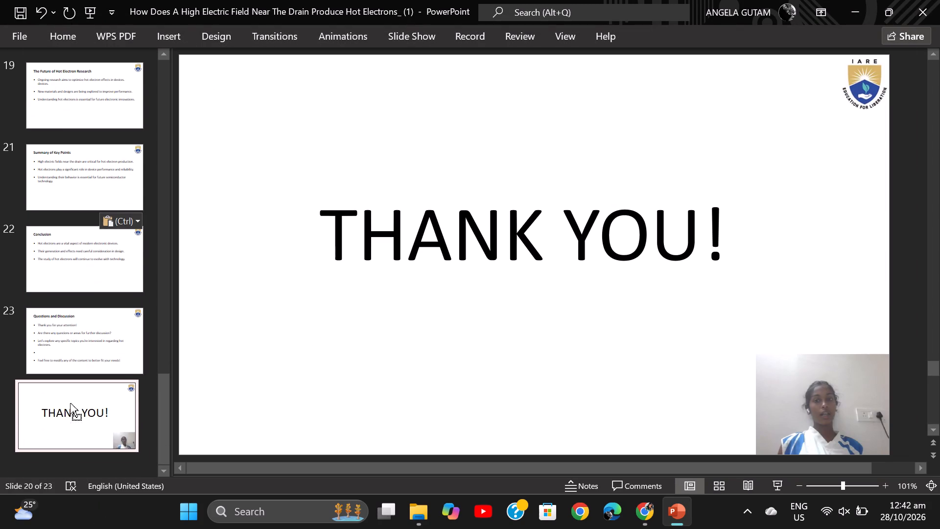
pyautogui.moveTo(74, 413); pyautogui.dragTo(76, 418)
# Delete the webcam video from the THANK YOU! slide.
pyautogui.click(763, 409)
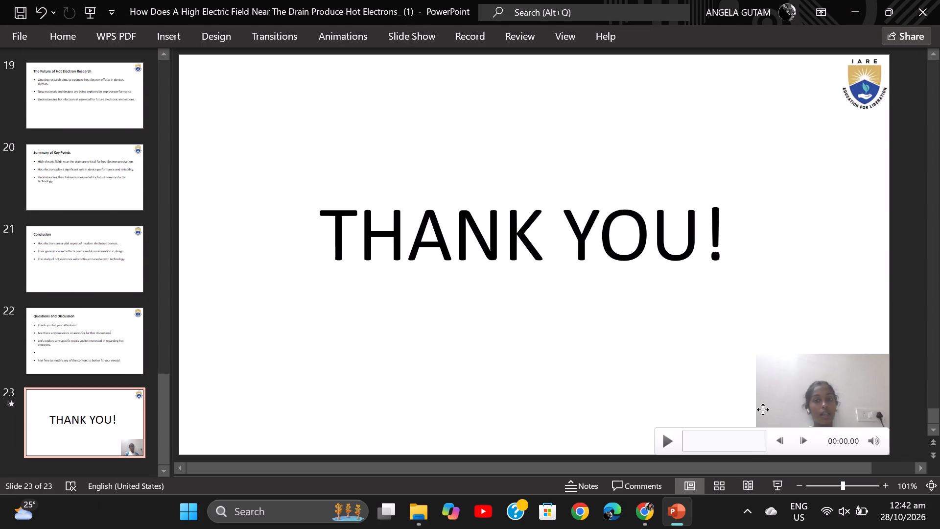
pyautogui.press('Delete')
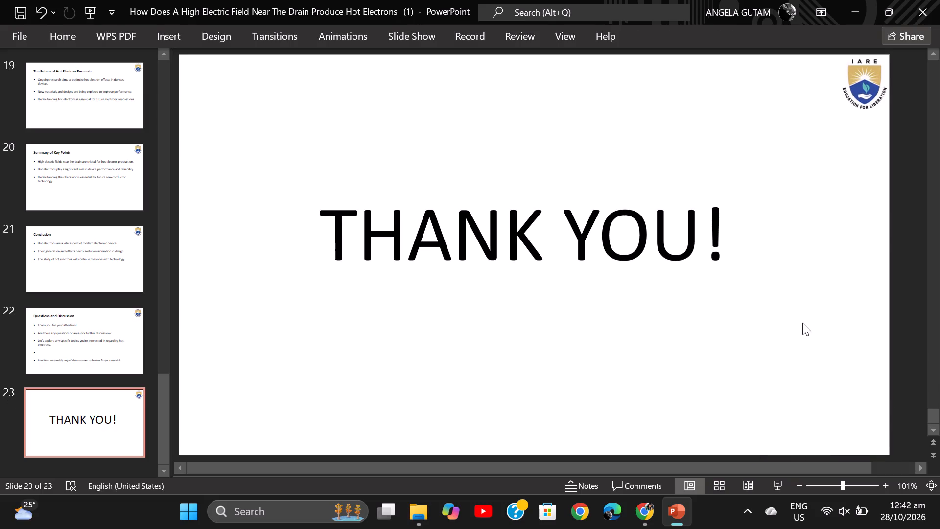
# Save the hot electrons presentation in Downloads under the name Low power VLSI II and close it.
pyautogui.click(163, 0)
pyautogui.click(0, 7)
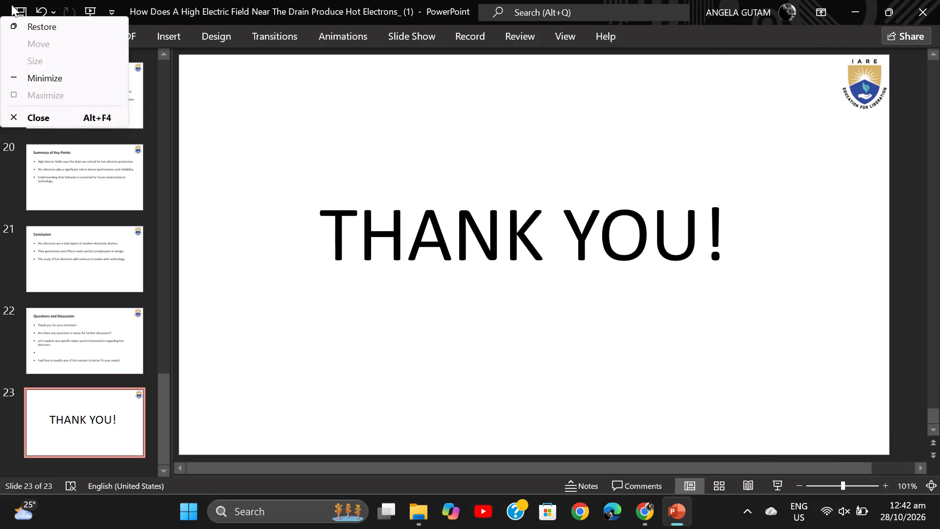
pyautogui.click(11, 4)
pyautogui.click(24, 43)
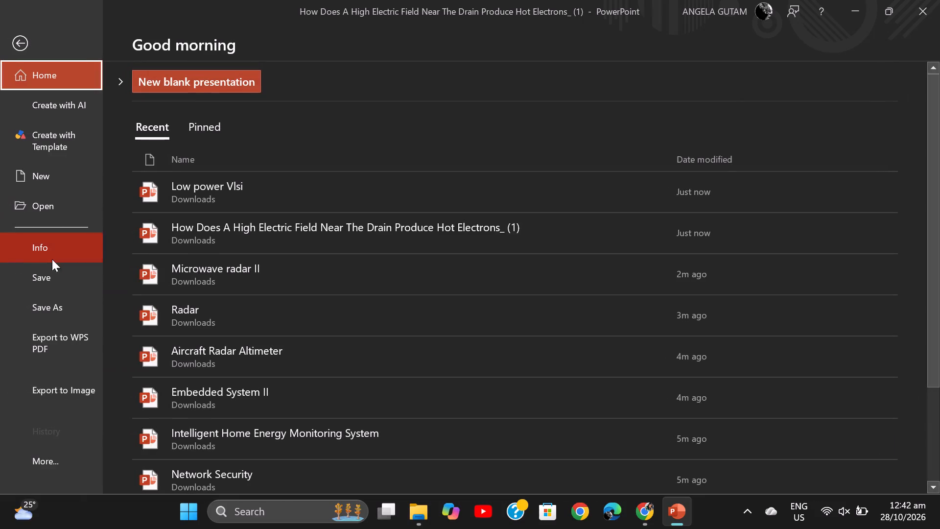
pyautogui.click(58, 302)
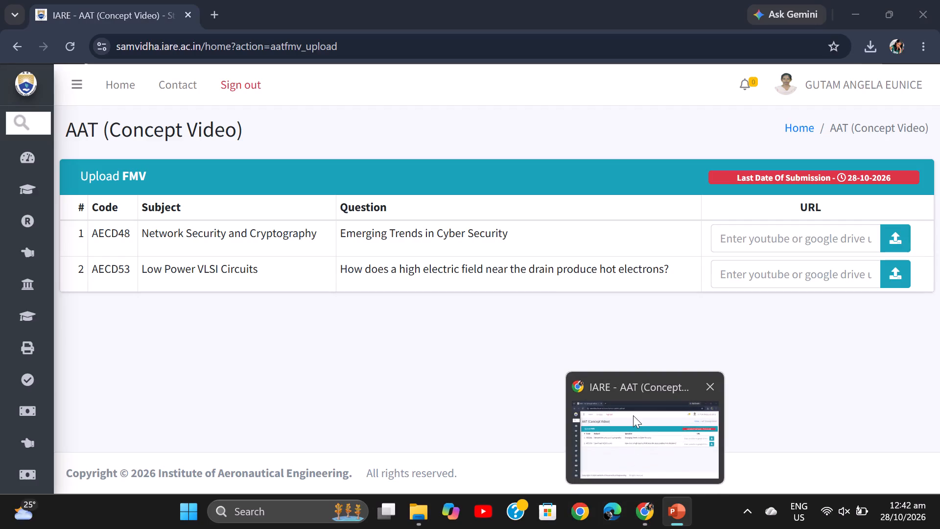
pyautogui.click(458, 165)
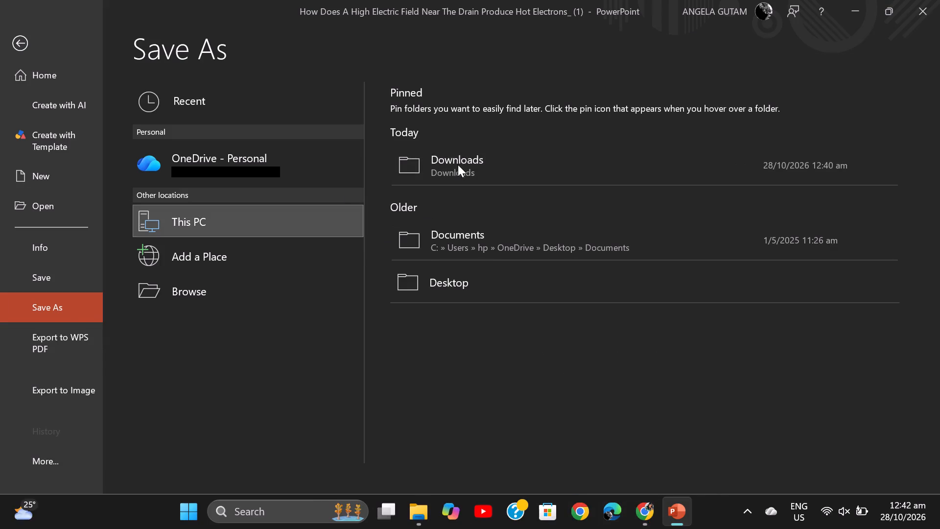
pyautogui.press('BackSpace')
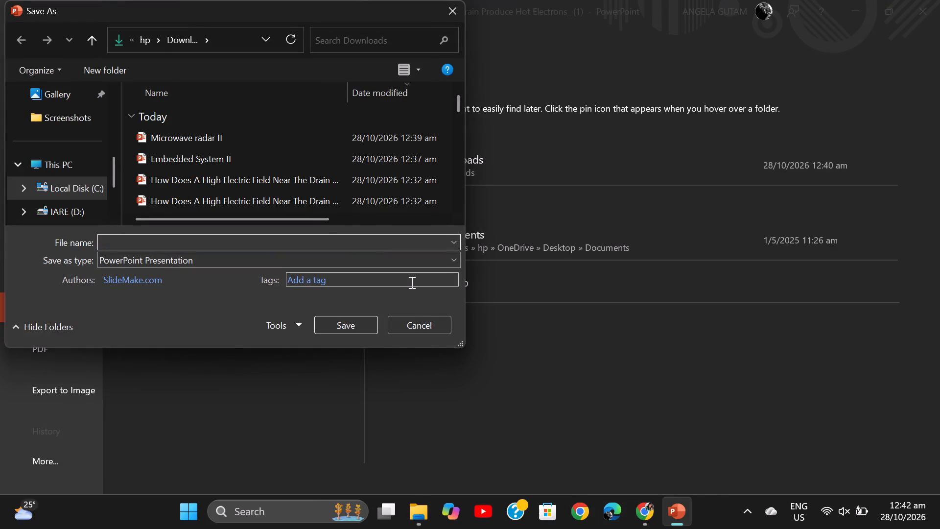
pyautogui.write('Low p')
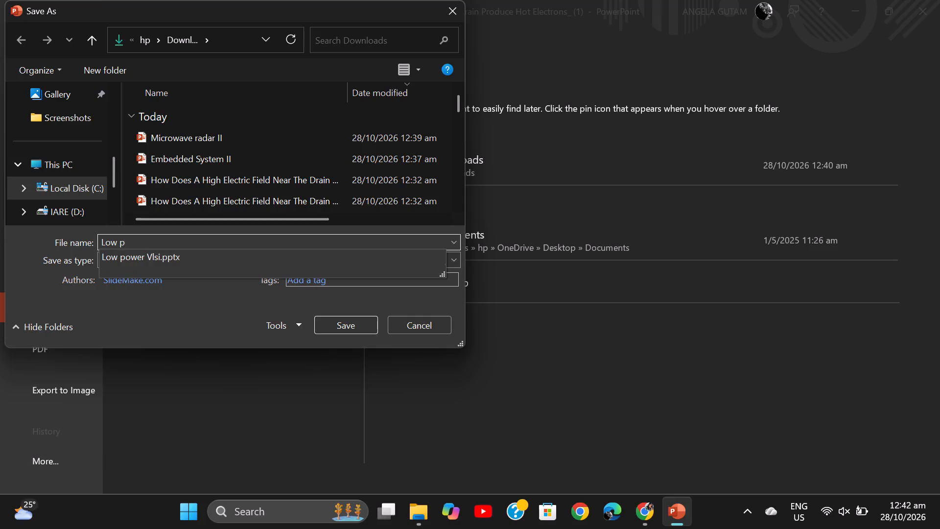
pyautogui.write('ower')
pyautogui.press('space')
pyautogui.write('VLSI')
pyautogui.press('space')
pyautogui.press('BackSpace')
pyautogui.press('space')
pyautogui.write('II')
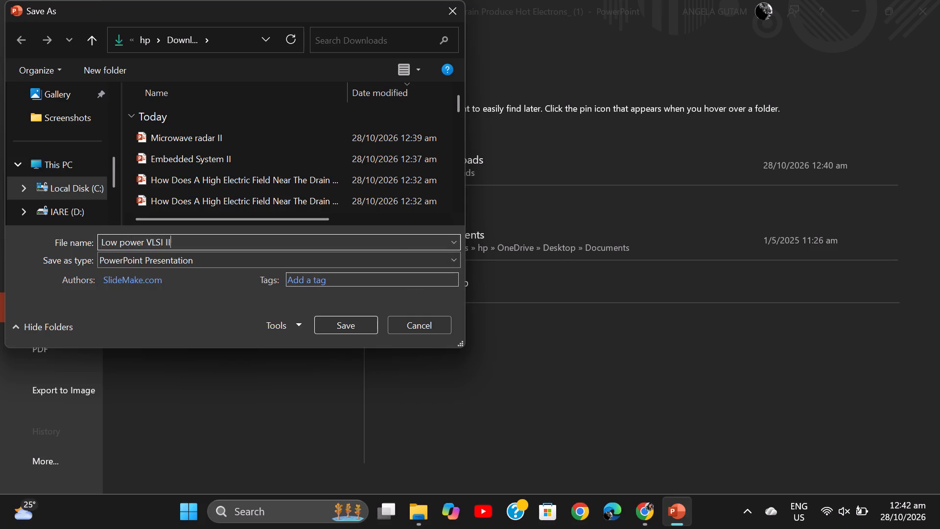
pyautogui.press('Return')
pyautogui.click(939, 0)
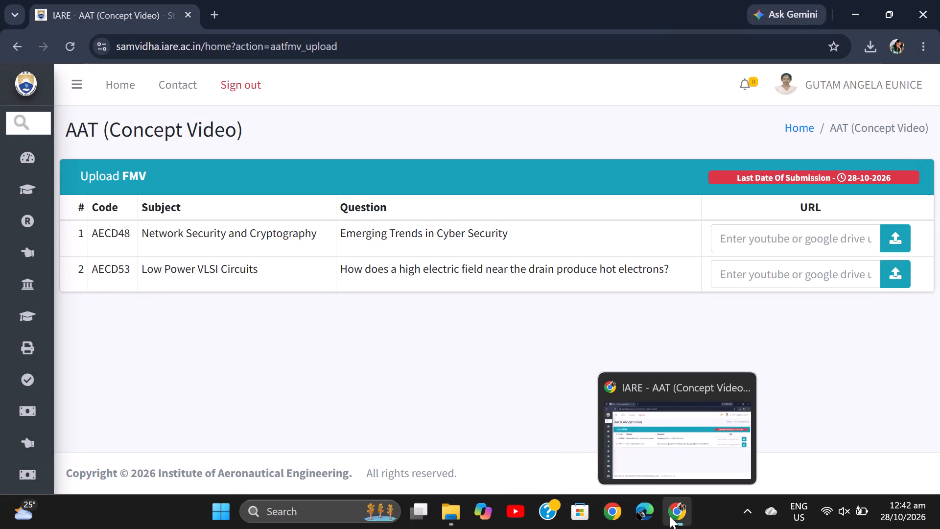
# Delete both original How Does A High Electric Field Near The Drain Produce Hot Electrons files from the Downloads folder.
pyautogui.click(442, 515)
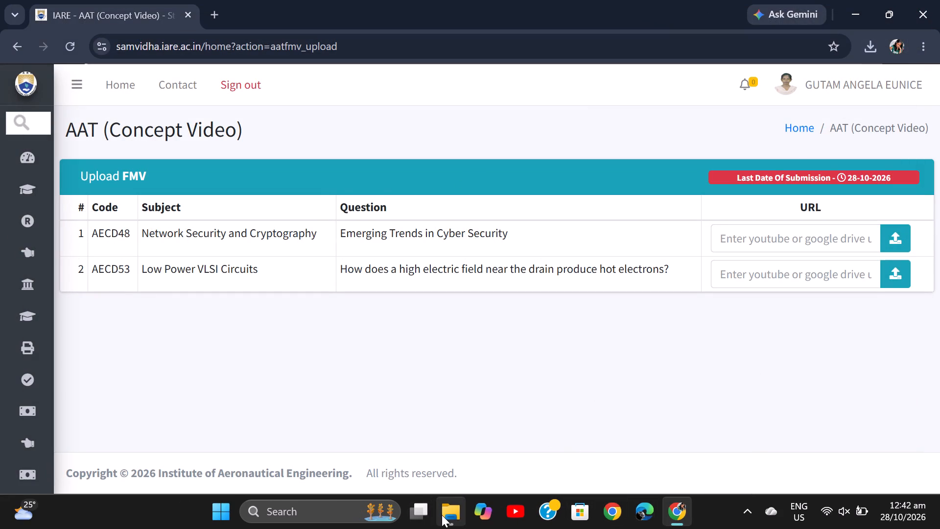
pyautogui.click(137, 43)
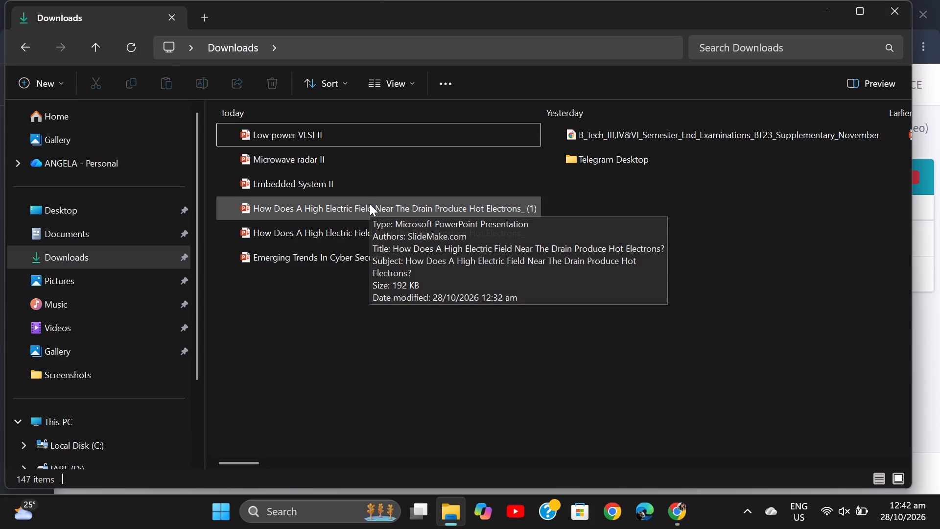
pyautogui.moveTo(223, 199); pyautogui.dragTo(304, 238)
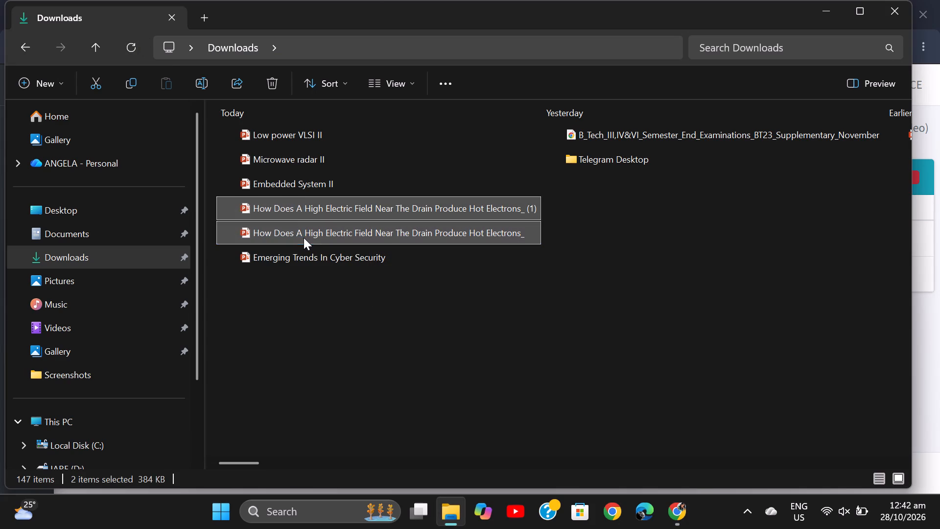
pyautogui.click(272, 86)
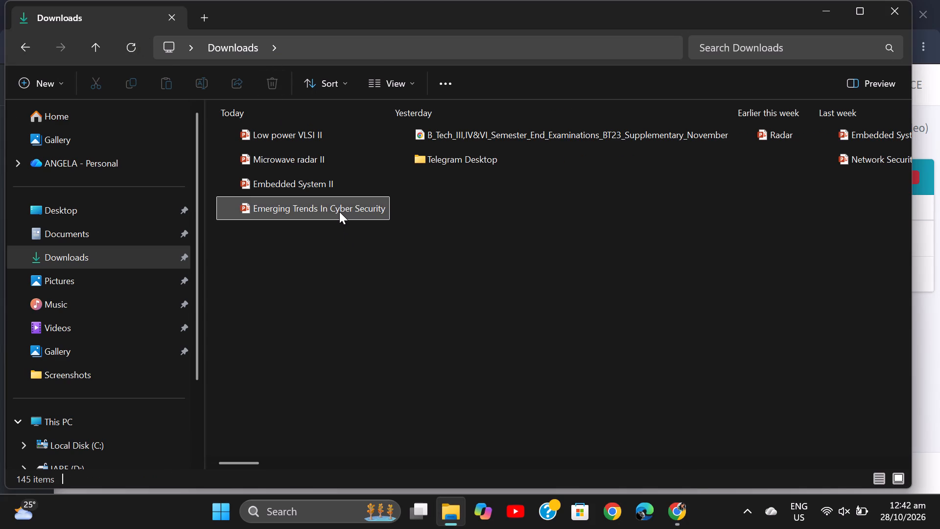
# Open the Emerging Trends In Cyber Security presentation from Downloads and enable editing.
pyautogui.doubleClick(339, 212)
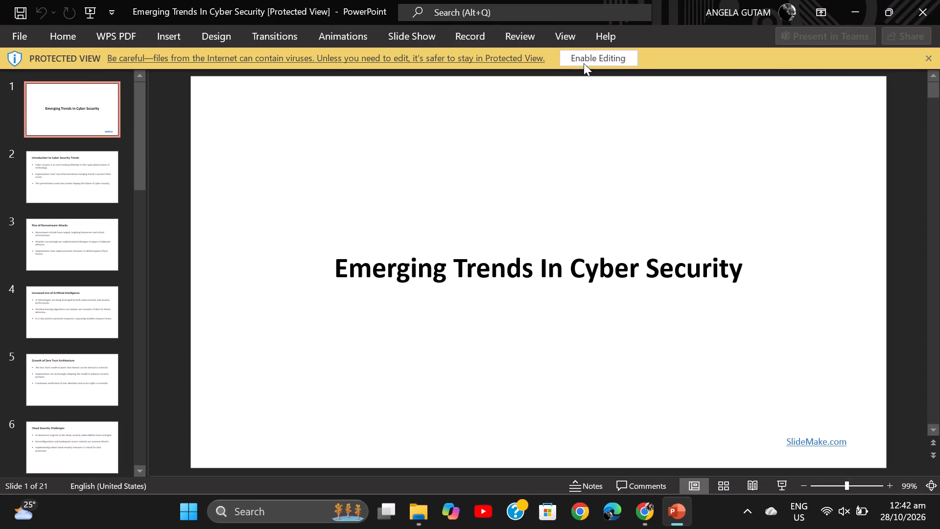
pyautogui.click(584, 63)
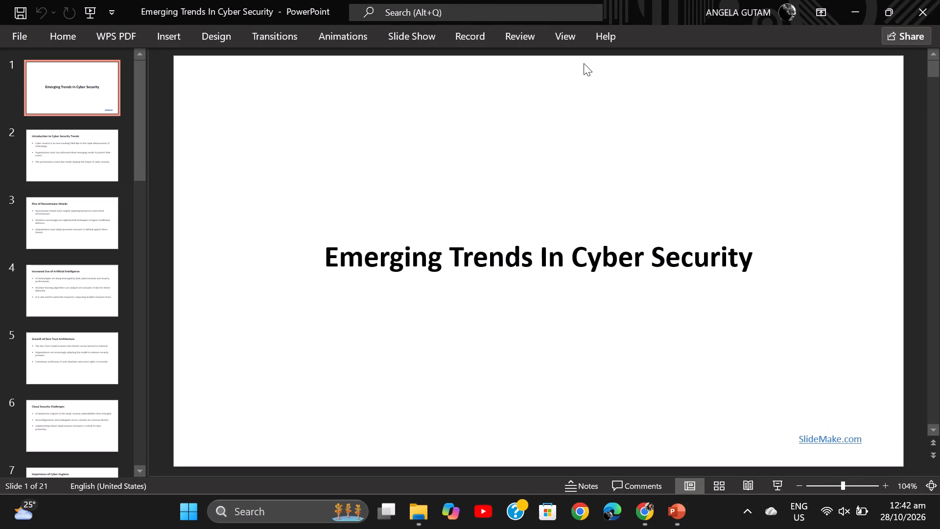
pyautogui.click(650, 519)
pyautogui.click(650, 519)
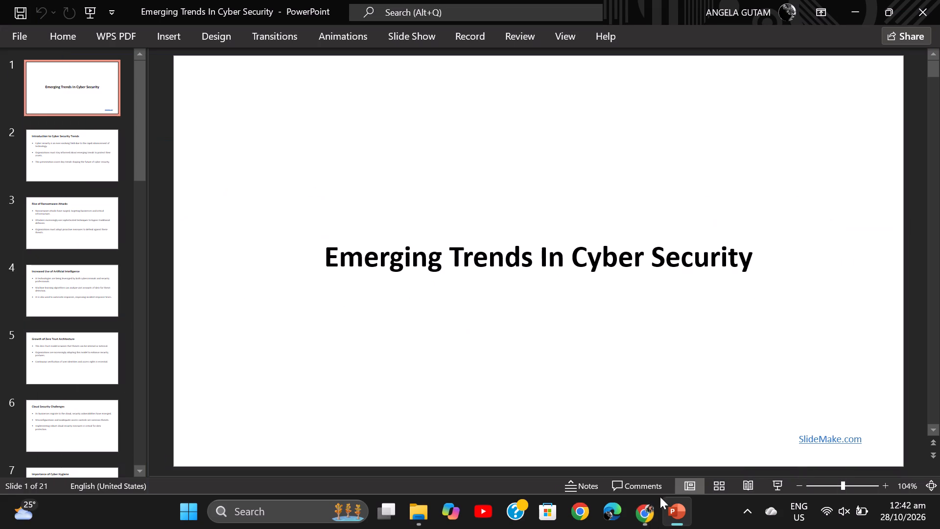
# Open the recent Network Security presentation and copy its institute cover slide.
pyautogui.click(20, 46)
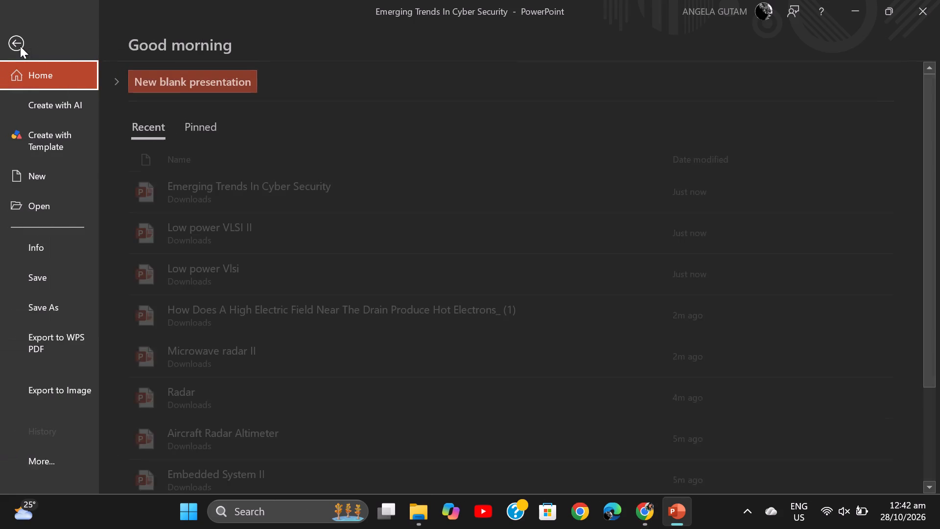
pyautogui.scroll(-3, 239, 327)
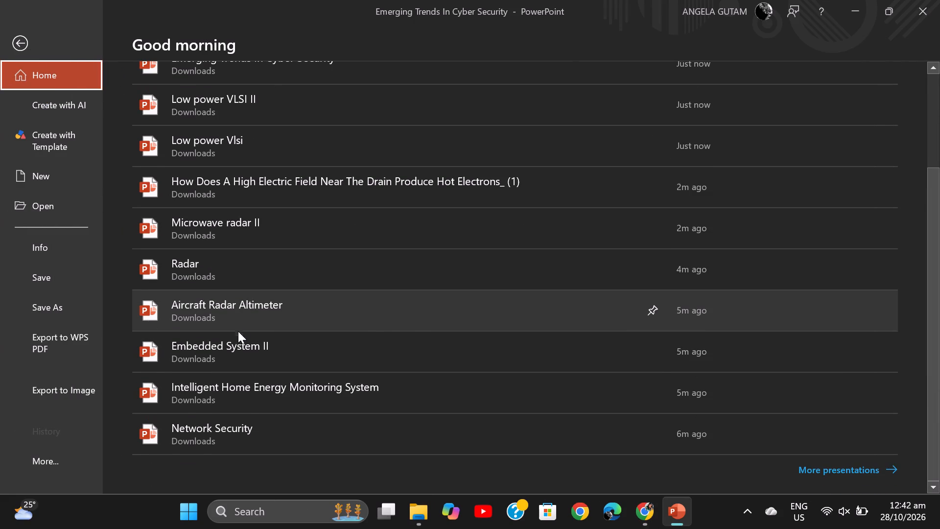
pyautogui.doubleClick(247, 455)
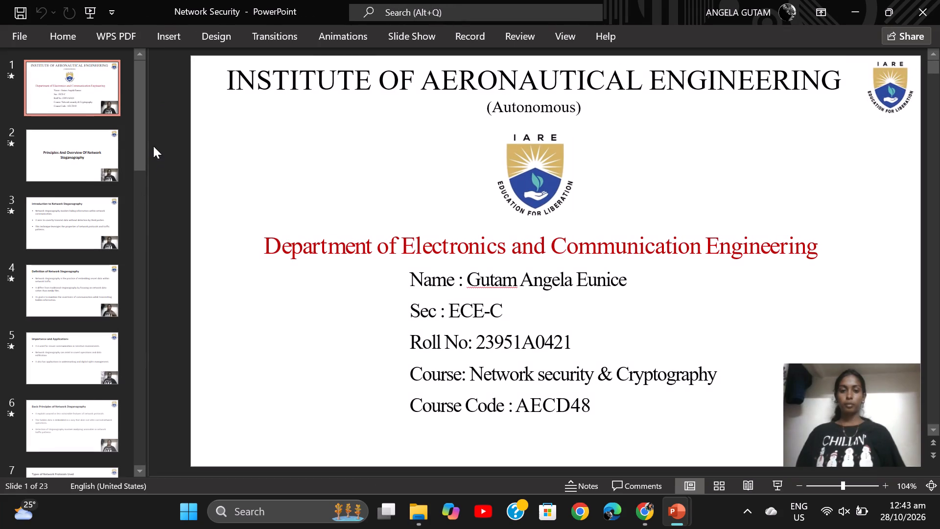
pyautogui.rightClick(102, 95)
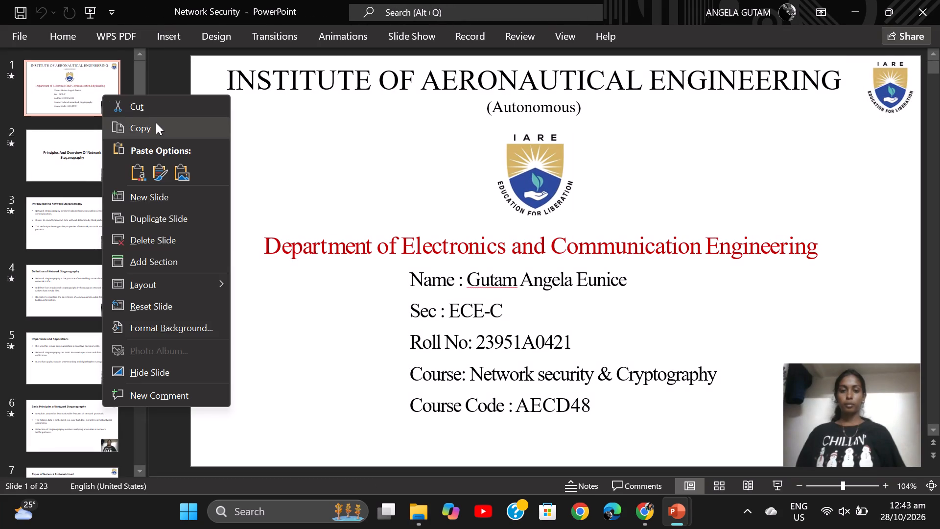
pyautogui.click(156, 122)
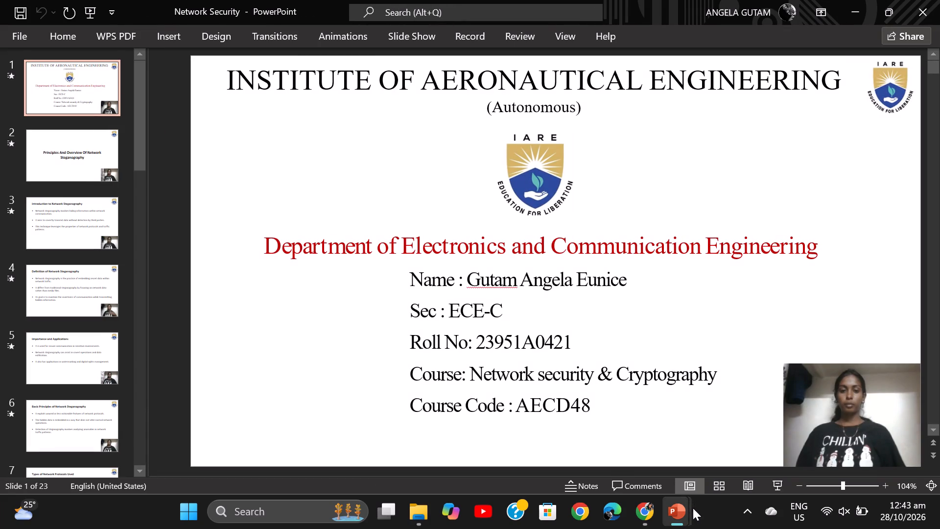
# Paste the institute cover into the Emerging Trends In Cyber Security presentation and move it to the front as slide 1.
pyautogui.click(645, 455)
pyautogui.hotkey('ctrl', 'v')
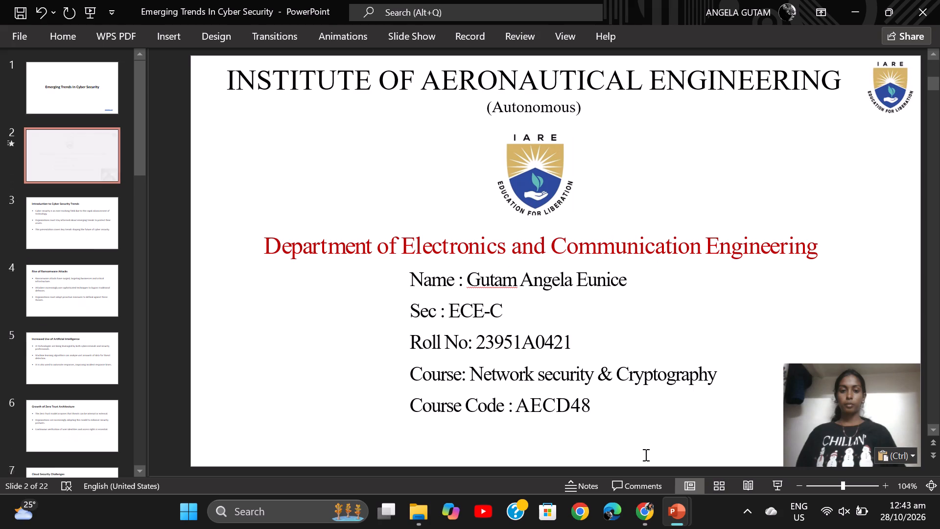
pyautogui.moveTo(104, 150); pyautogui.dragTo(89, 76)
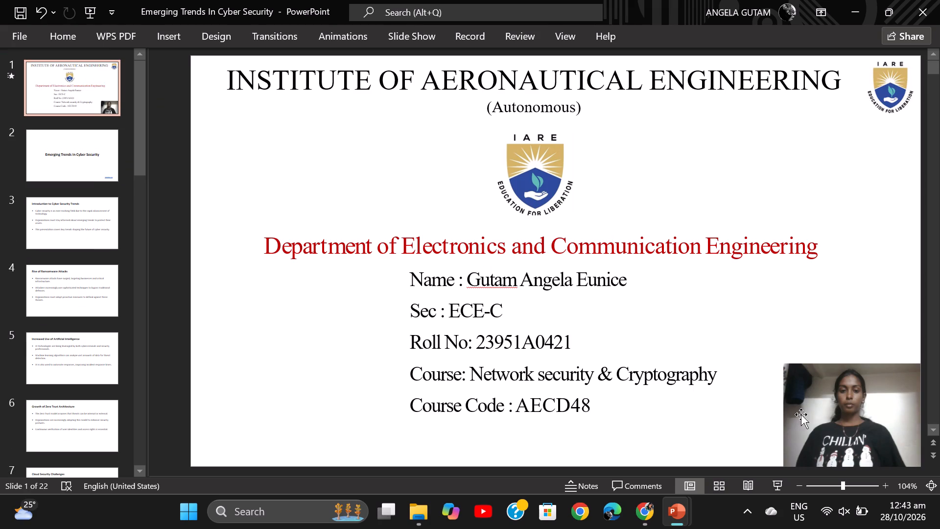
# Delete the webcam video from the pasted cover slide.
pyautogui.rightClick(784, 412)
pyautogui.press('Delete')
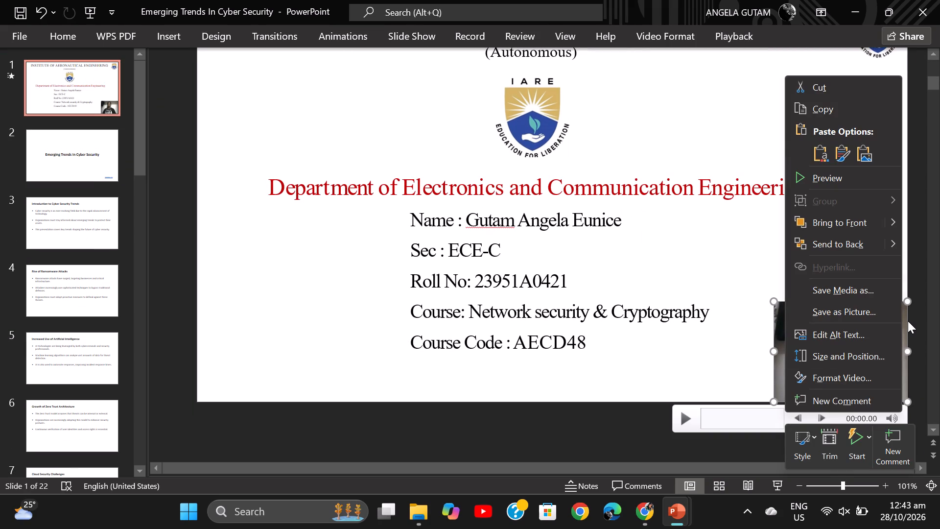
pyautogui.click(740, 242)
pyautogui.press('Delete')
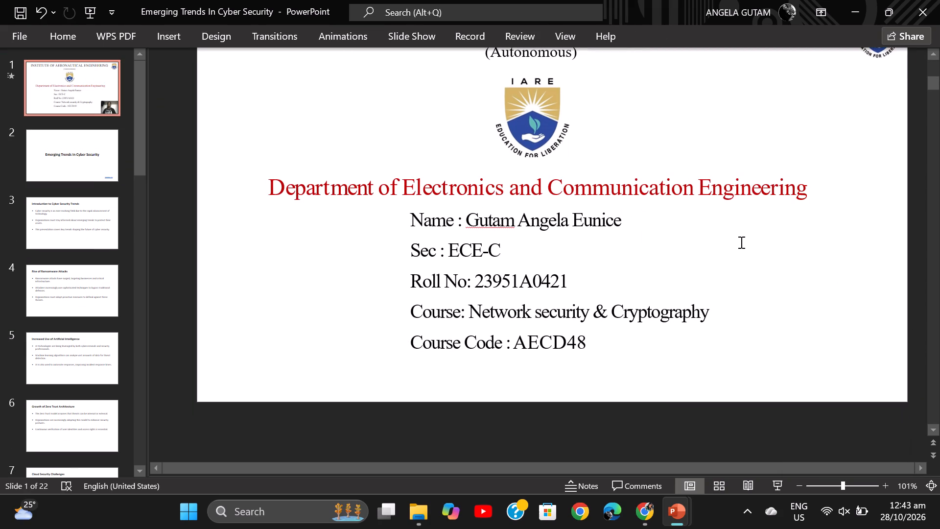
pyautogui.scroll(3, 740, 242)
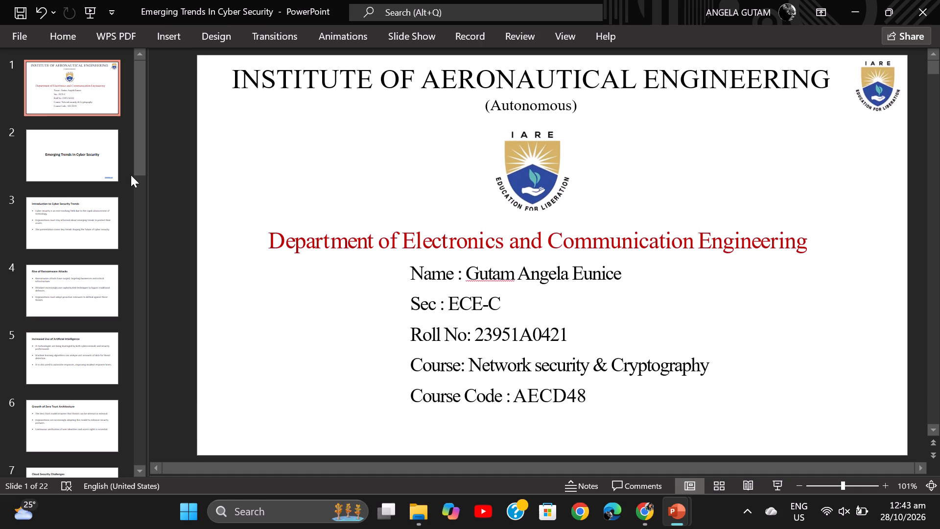
# Remove the SlideMake.com link text from the Emerging Trends In Cyber Security title slide.
pyautogui.click(84, 153)
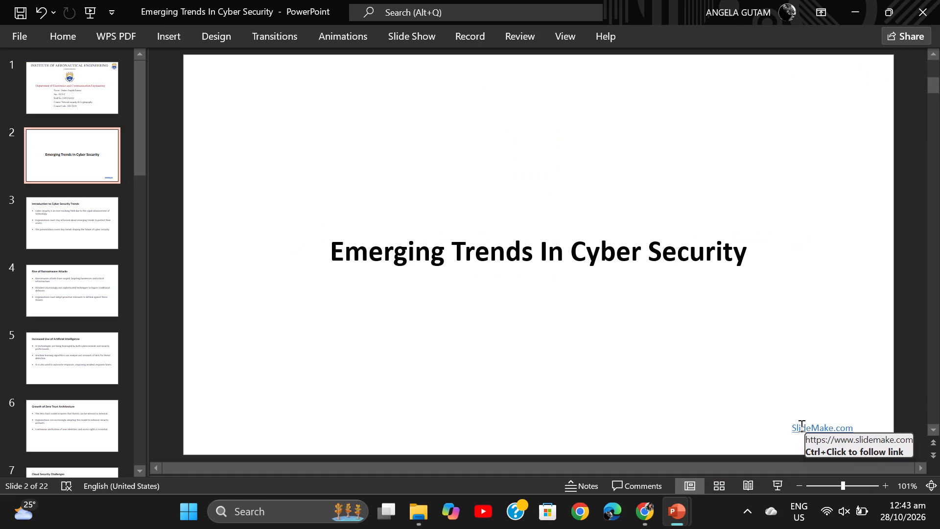
pyautogui.rightClick(799, 425)
pyautogui.click(685, 372)
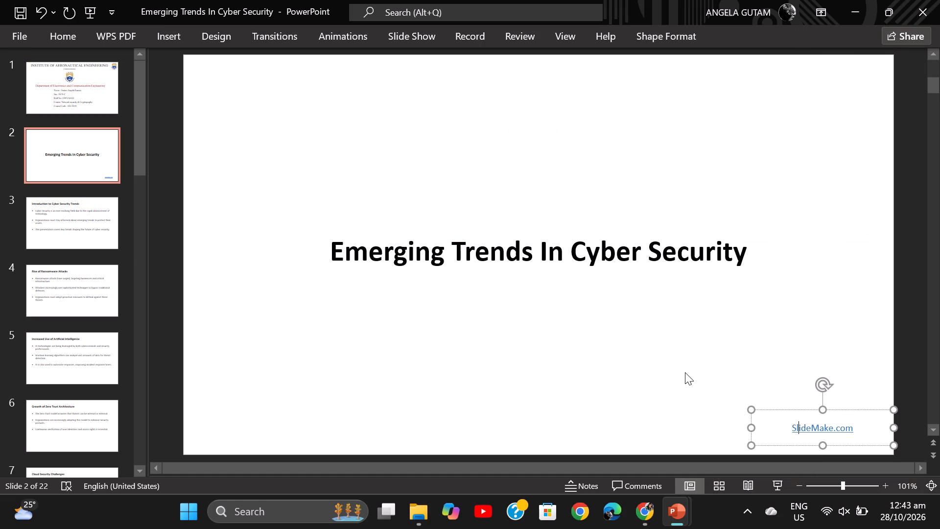
pyautogui.press('Delete')
pyautogui.press('Delete')
pyautogui.press('Delete')
pyautogui.press('Delete')
pyautogui.press('Delete')
pyautogui.press('Delete')
pyautogui.press('Delete')
pyautogui.press('Delete')
pyautogui.press('Delete')
pyautogui.press('Delete')
pyautogui.press('Delete')
pyautogui.press('Delete')
pyautogui.press('Delete')
pyautogui.press('Delete')
pyautogui.press('Delete')
pyautogui.press('Delete')
pyautogui.press('Delete')
pyautogui.press('Delete')
pyautogui.press('Delete')
pyautogui.press('Delete')
pyautogui.press('Delete')
pyautogui.press('BackSpace')
pyautogui.press('BackSpace')
pyautogui.press('BackSpace')
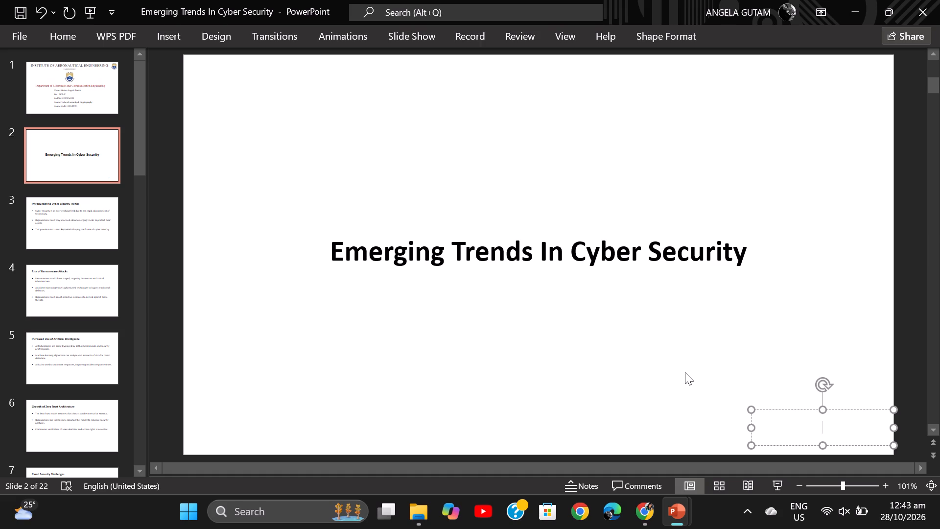
pyautogui.press('BackSpace')
pyautogui.click(539, 317)
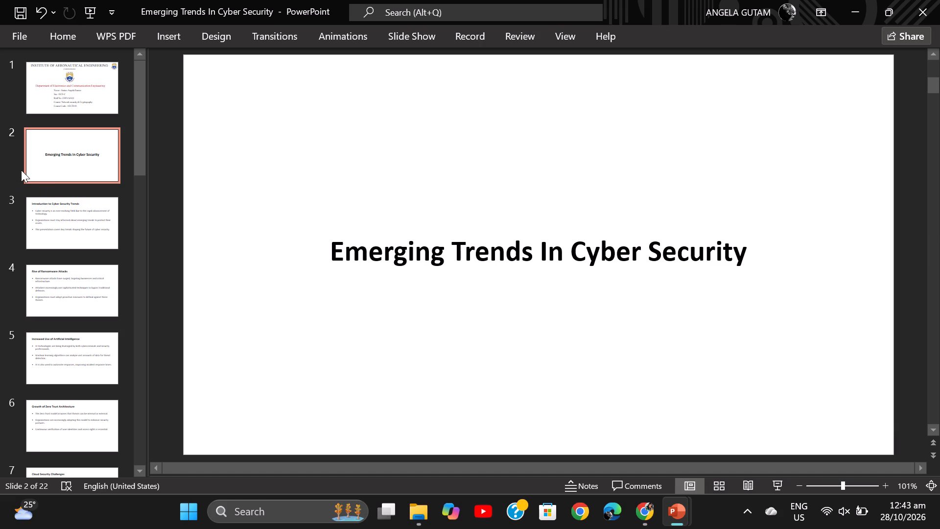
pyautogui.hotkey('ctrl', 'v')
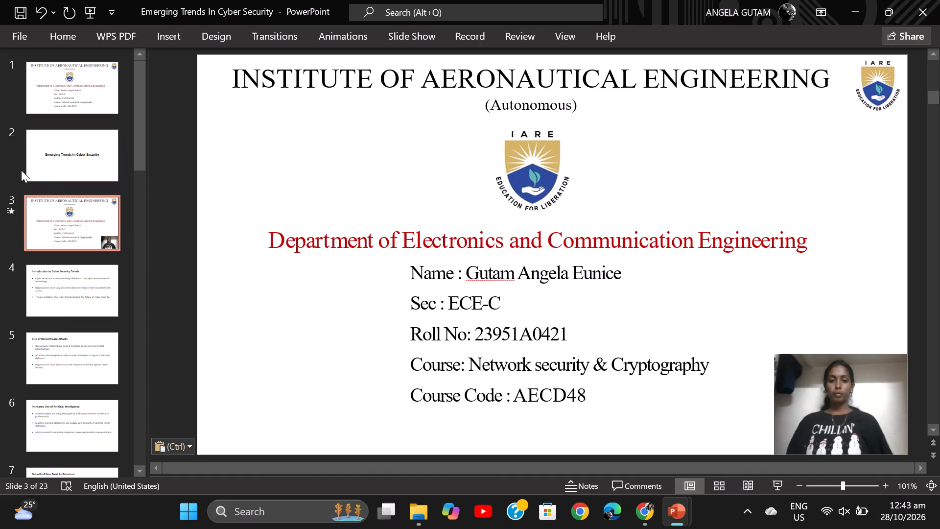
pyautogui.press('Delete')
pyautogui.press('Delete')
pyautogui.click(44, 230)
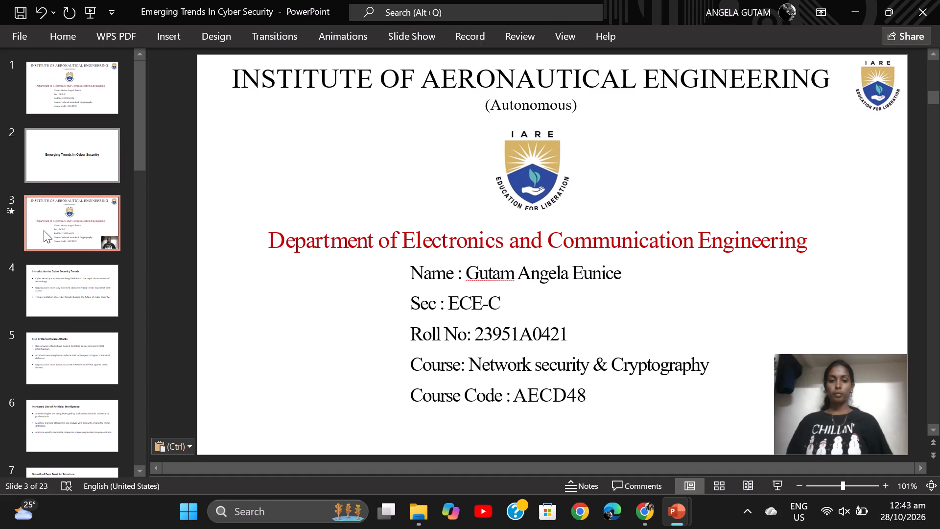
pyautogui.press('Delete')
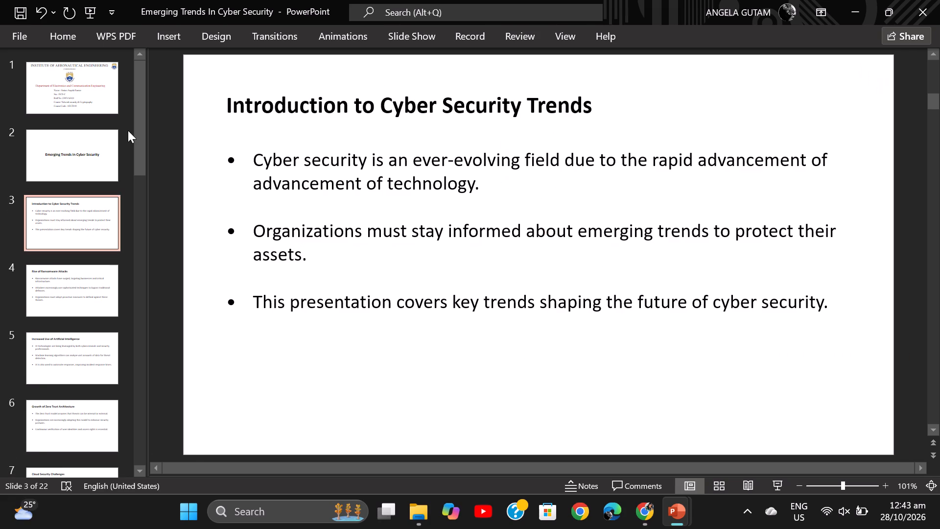
# Copy the corner institute logo from the cover slide and paste it onto slides 2 to 6.
pyautogui.click(88, 87)
pyautogui.click(846, 88)
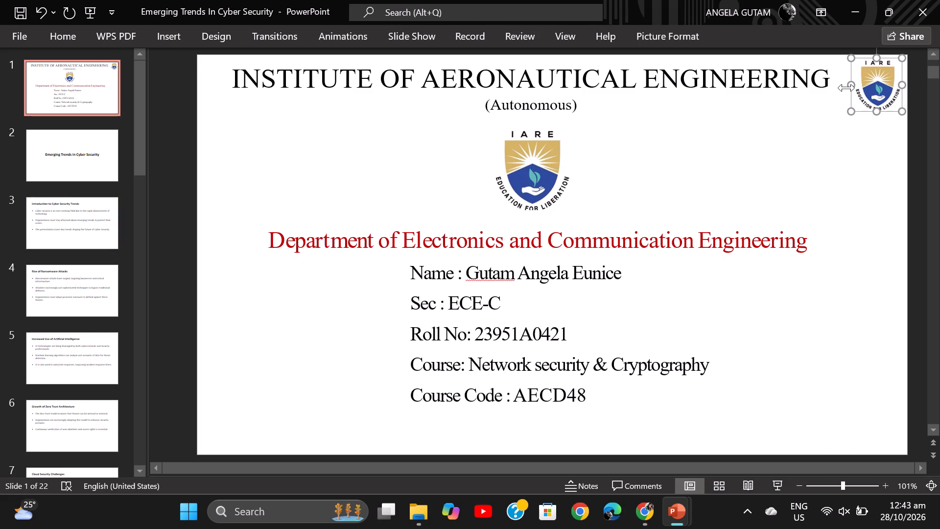
pyautogui.hotkey('ctrl', 'c')
pyautogui.click(107, 141)
pyautogui.hotkey('ctrl', 'v')
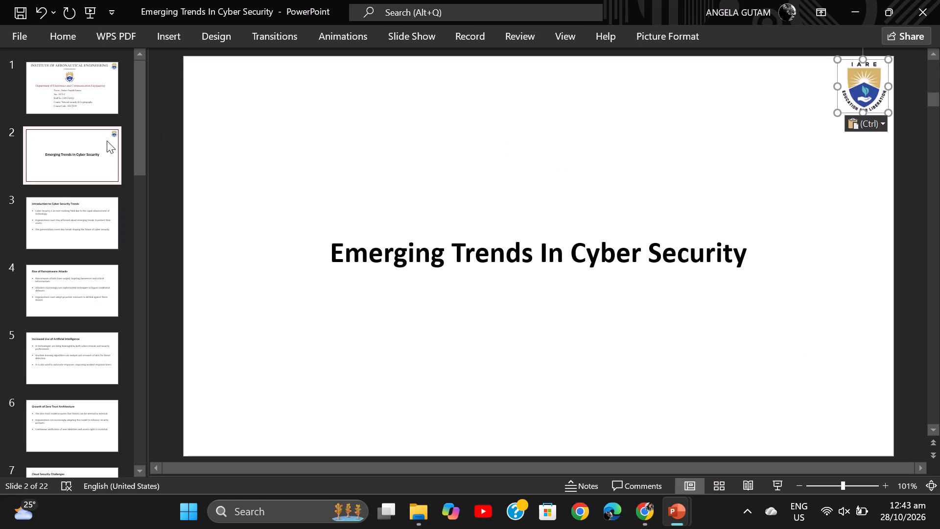
pyautogui.hotkey('ctrl', 'pagedown')
pyautogui.hotkey('ctrl', 'v')
pyautogui.hotkey('ctrl', 'pagedown')
pyautogui.hotkey('ctrl', 'v')
pyautogui.hotkey('ctrl', 'pagedown')
pyautogui.hotkey('ctrl', 'v')
pyautogui.hotkey('ctrl', 'pagedown')
pyautogui.hotkey('ctrl', 'v')
# Paste the institute logo onto slides 7, 8, 10, 11 and 12.
pyautogui.hotkey('ctrl', 'pagedown')
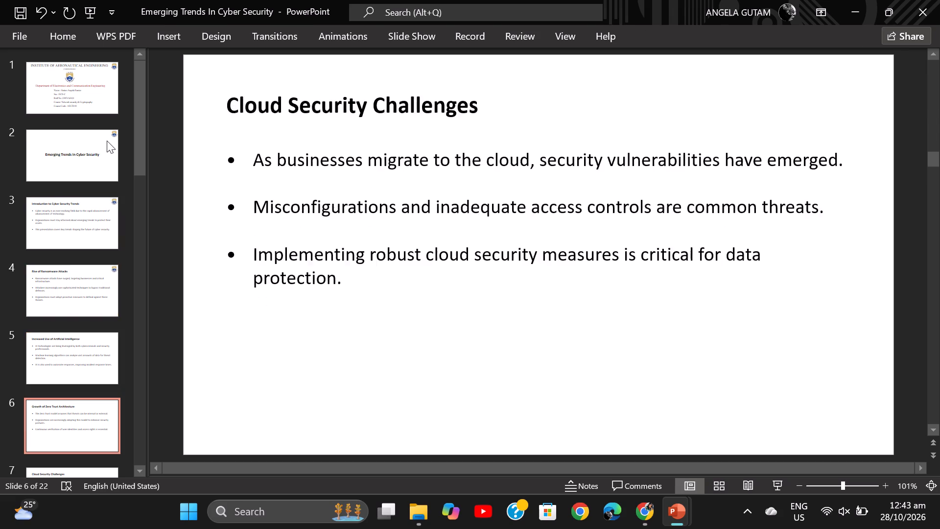
pyautogui.hotkey('ctrl', 'v')
pyautogui.hotkey('ctrl', 'pagedown')
pyautogui.hotkey('ctrl', 'v')
pyautogui.hotkey('ctrl', 'pagedown')
pyautogui.hotkey('ctrl', 'pagedown')
pyautogui.hotkey('ctrl', 'v')
pyautogui.hotkey('ctrl', 'pagedown')
pyautogui.hotkey('ctrl', 'v')
pyautogui.hotkey('ctrl', 'pagedown')
pyautogui.hotkey('ctrl', 'v')
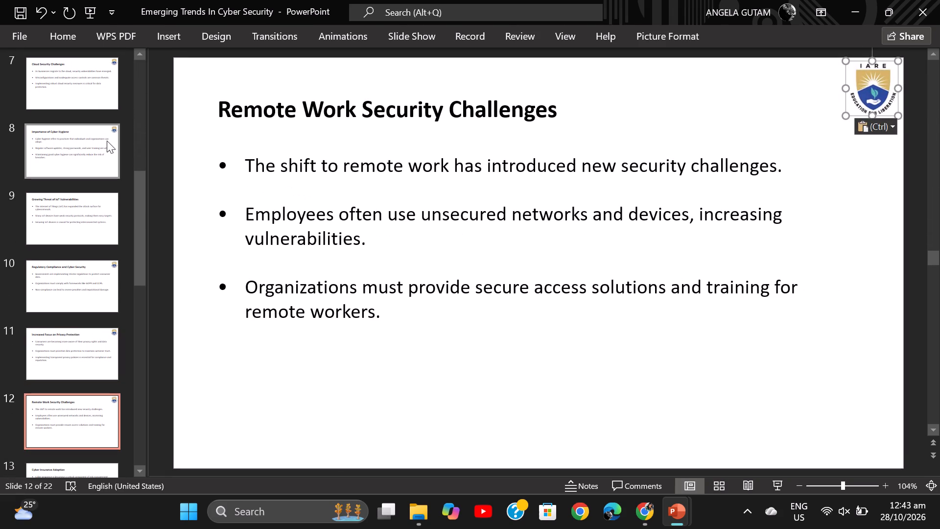
pyautogui.hotkey('ctrl', 'v')
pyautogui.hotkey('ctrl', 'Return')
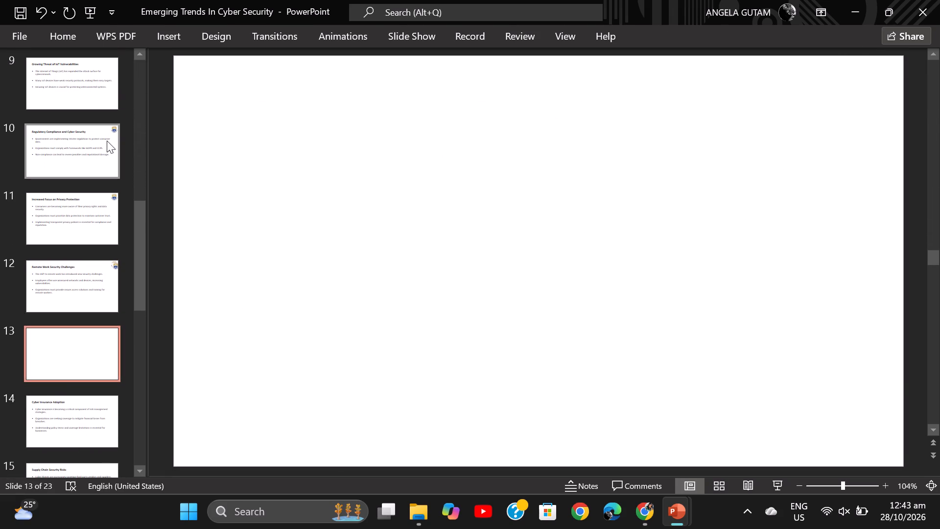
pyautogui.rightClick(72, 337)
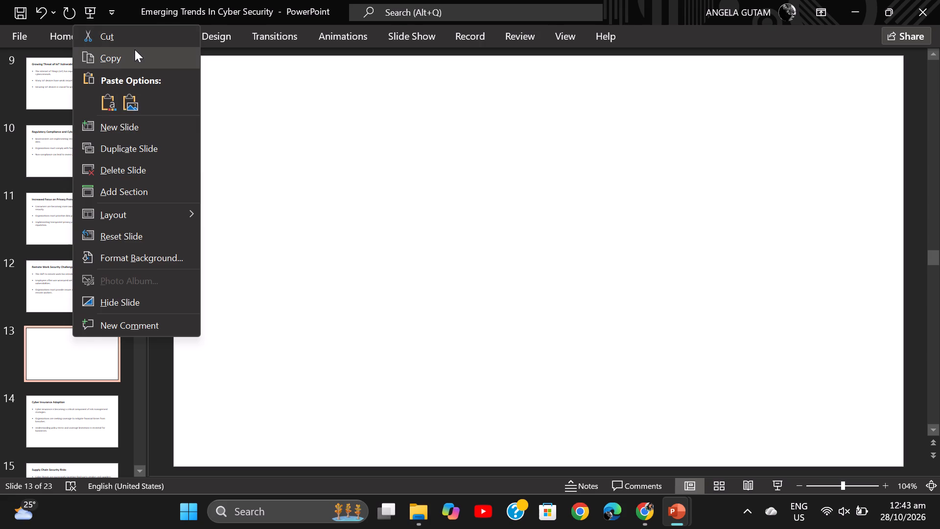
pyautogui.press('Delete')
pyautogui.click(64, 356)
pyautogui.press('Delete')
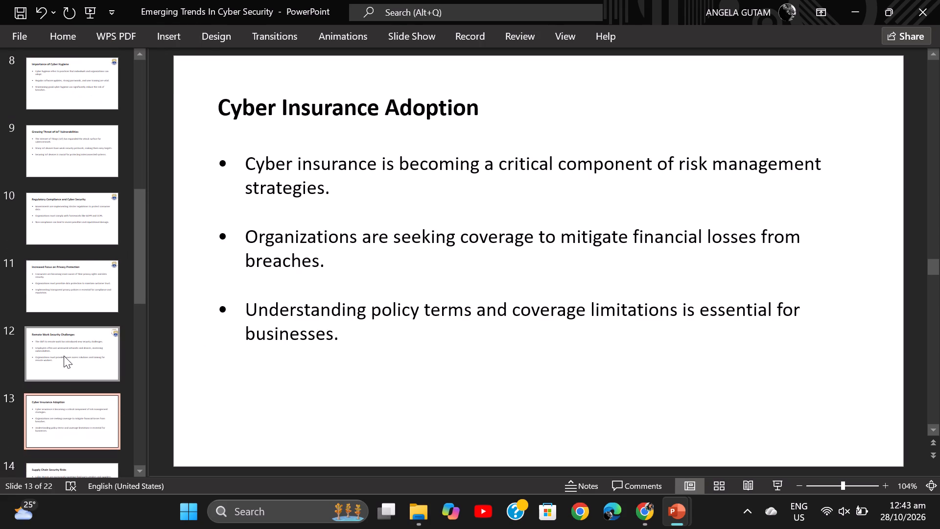
# Paste the institute logo onto slides 13 to 17.
pyautogui.hotkey('ctrl', 'v')
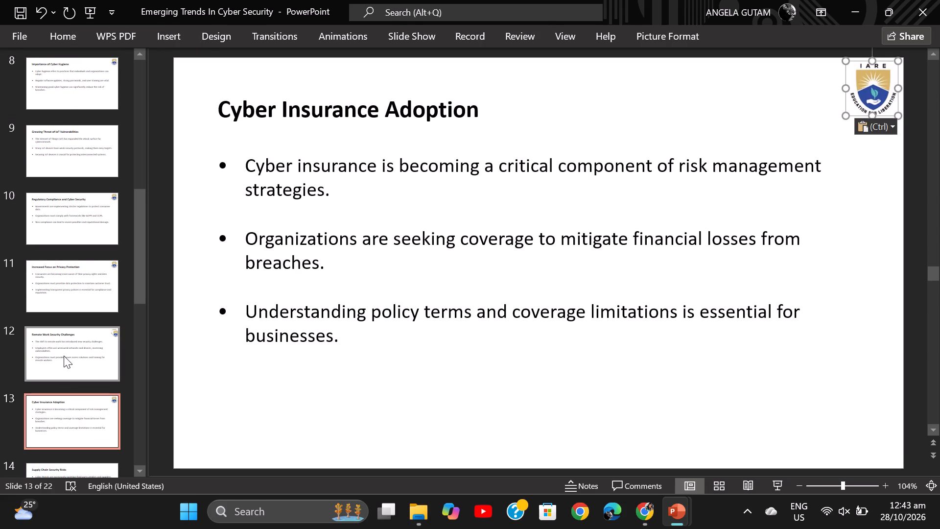
pyautogui.press('pagedown')
pyautogui.hotkey('ctrl', 'v')
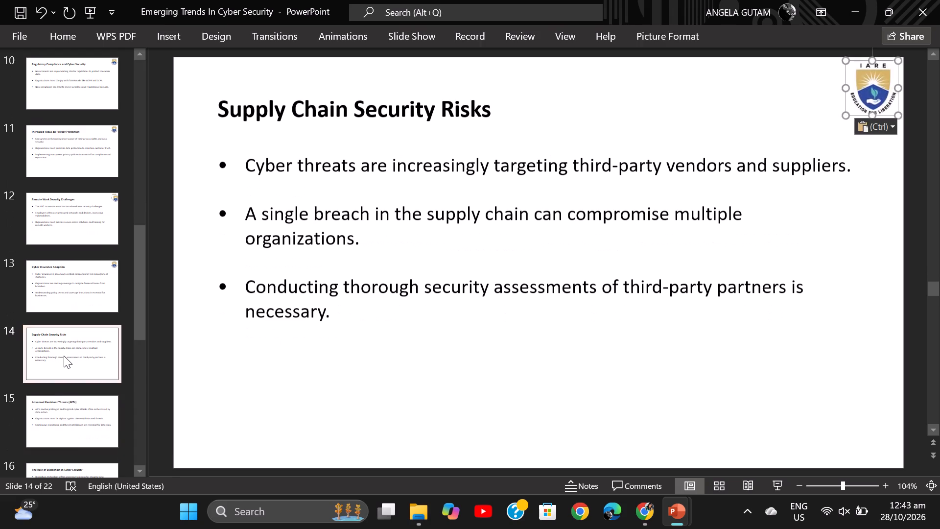
pyautogui.hotkey('ctrl', 'pagedown')
pyautogui.hotkey('ctrl', 'v')
pyautogui.hotkey('ctrl', 'pagedown')
pyautogui.hotkey('ctrl', 'v')
pyautogui.hotkey('ctrl', 'pagedown')
pyautogui.hotkey('ctrl', 'v')
# Paste the institute logo onto slides 18, 19, 20 and 22, keeping a single copy on the Conclusion and Future Outlook slide.
pyautogui.hotkey('ctrl', 'pagedown')
pyautogui.hotkey('ctrl', 'v')
pyautogui.hotkey('ctrl', 'pagedown')
pyautogui.hotkey('ctrl', 'v')
pyautogui.hotkey('ctrl', 'pagedown')
pyautogui.hotkey('ctrl', 'v')
pyautogui.hotkey('ctrl', 'pagedown')
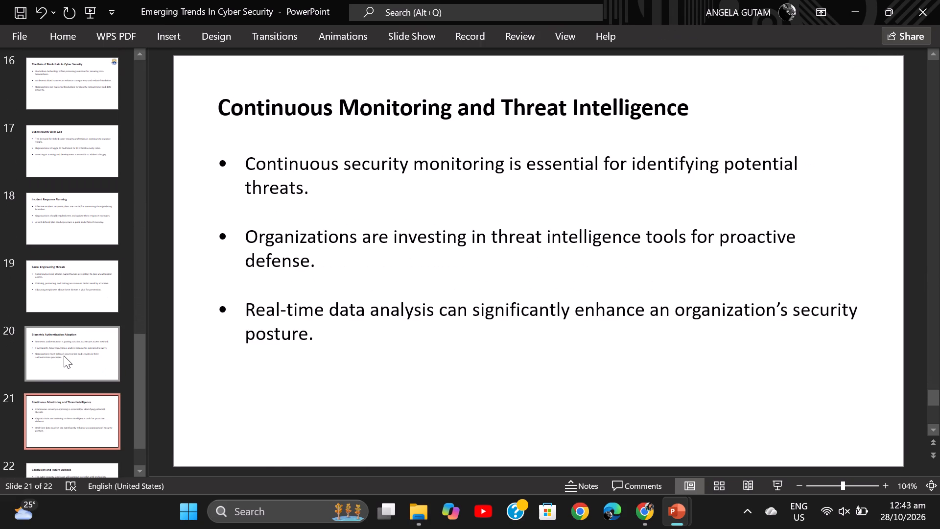
pyautogui.hotkey('ctrl', 'pagedown')
pyautogui.hotkey('ctrl', 'v')
pyautogui.hotkey('ctrl', 'v')
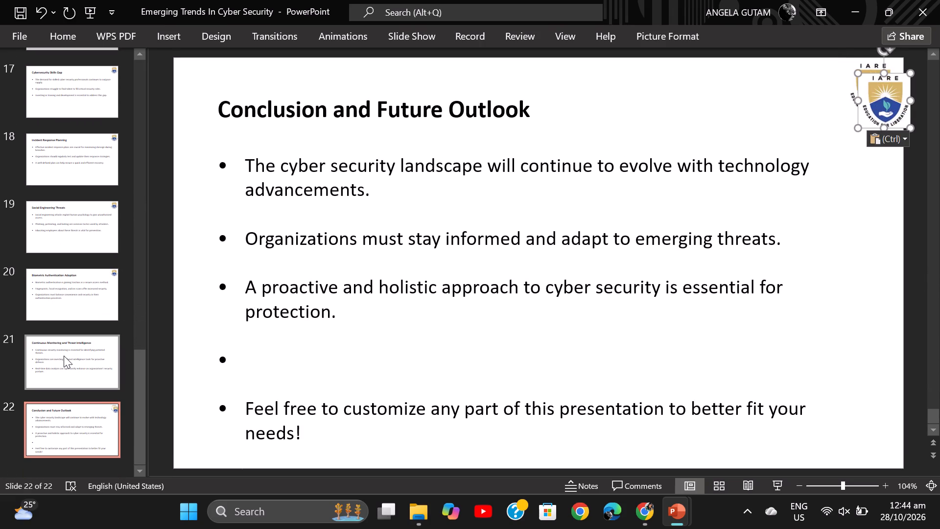
pyautogui.press('Delete')
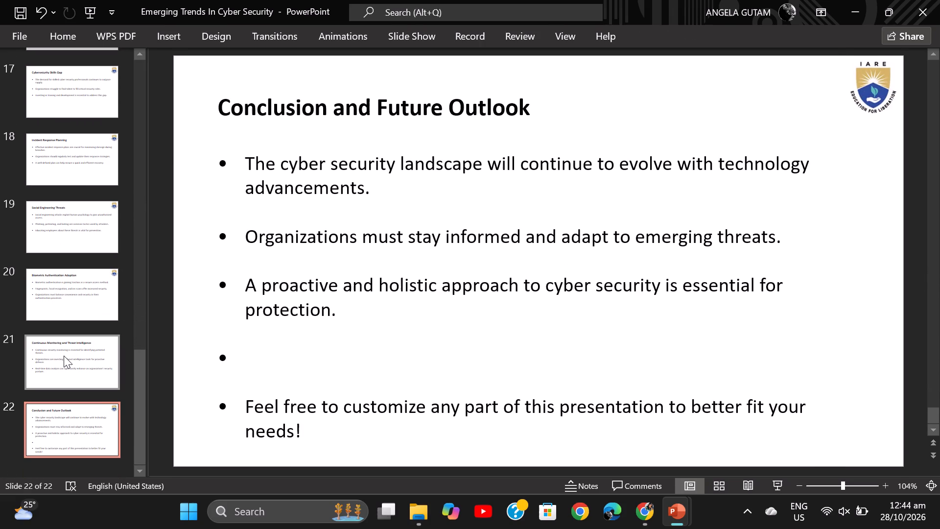
# Add the missing institute logo to the Continuous Monitoring and Threat Intelligence slide and the Growing Threat of IoT Vulnerabilities slide.
pyautogui.click(64, 356)
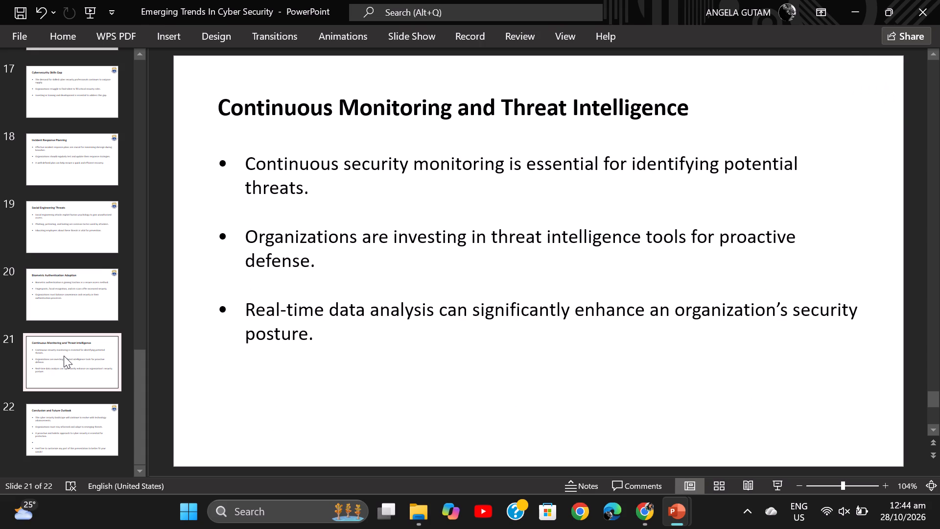
pyautogui.hotkey('ctrl', 'v')
pyautogui.scroll(8, 64, 356)
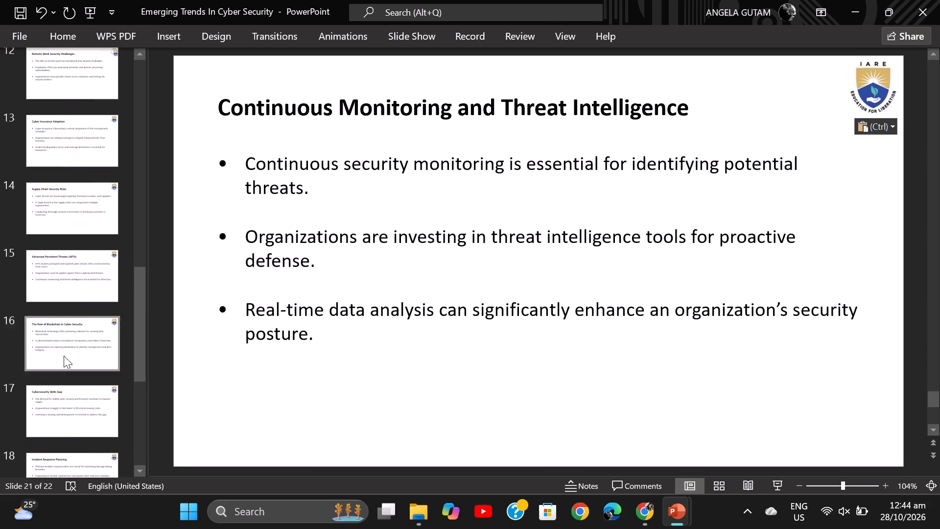
pyautogui.scroll(8, 64, 356)
pyautogui.click(90, 322)
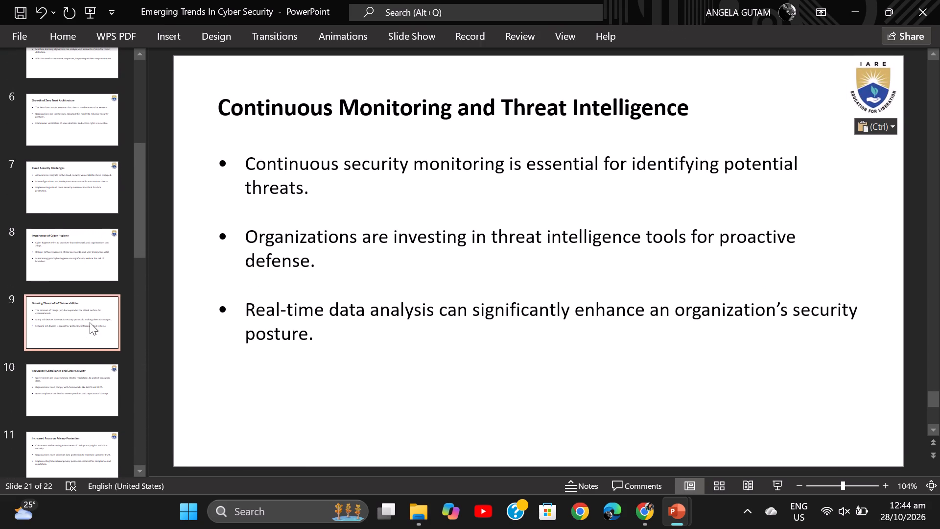
pyautogui.press('v')
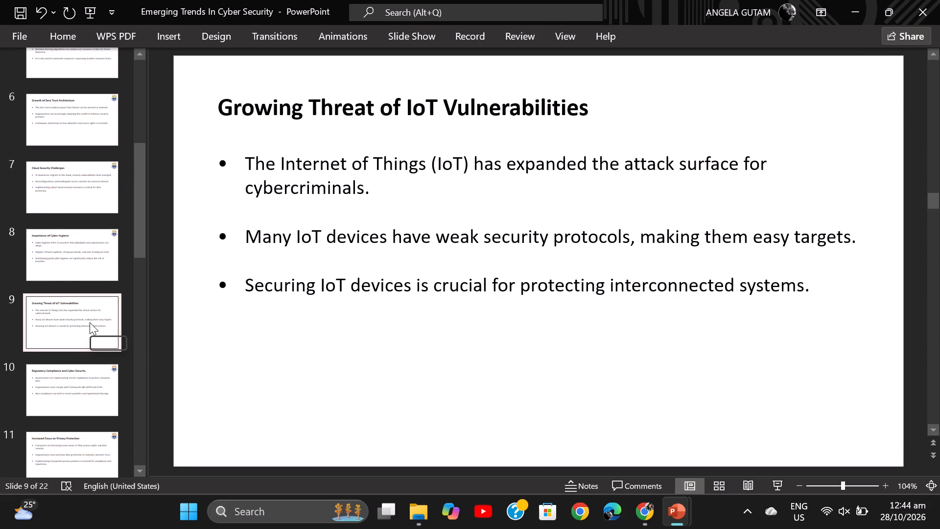
pyautogui.hotkey('ctrl', 'v')
# Check the slide thumbnails through the whole presentation for the institute logo.
pyautogui.scroll(7, 90, 322)
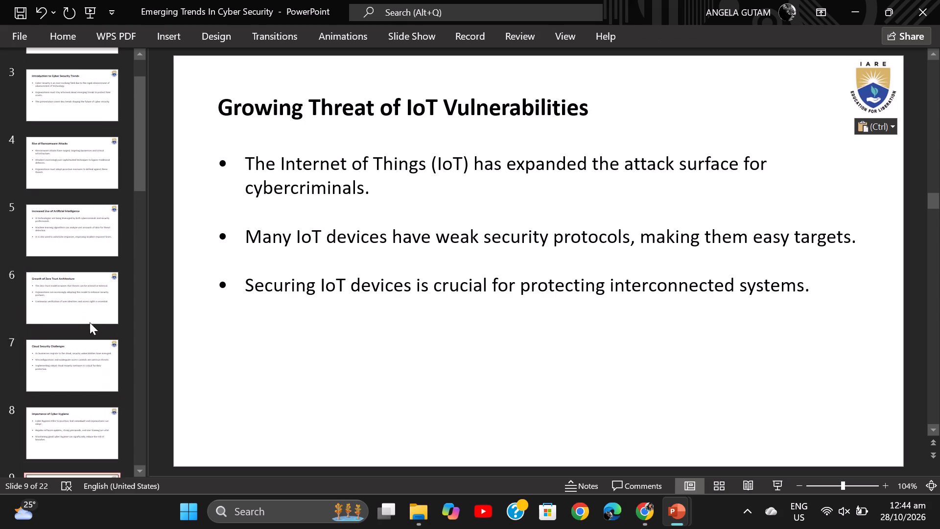
pyautogui.scroll(5, 90, 322)
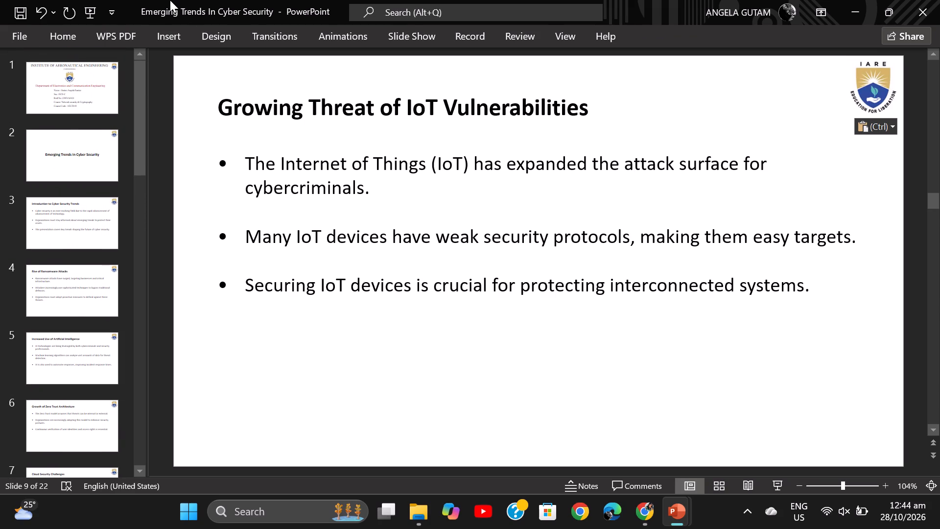
pyautogui.click(170, 0)
pyautogui.scroll(-15, 135, 297)
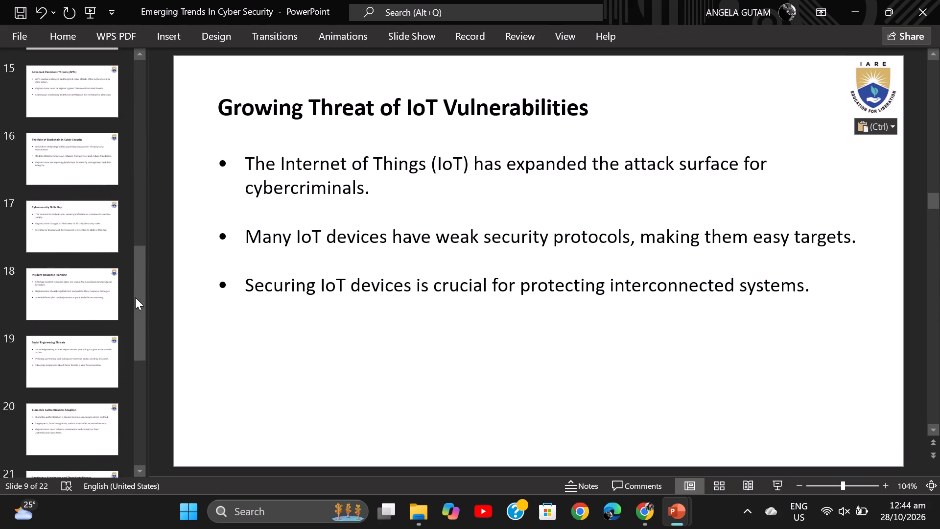
pyautogui.scroll(-4, 135, 297)
pyautogui.keyDown('ctrl'); pyautogui.scroll(2, 135, 297); pyautogui.keyUp('ctrl')
pyautogui.scroll(-20, 135, 297)
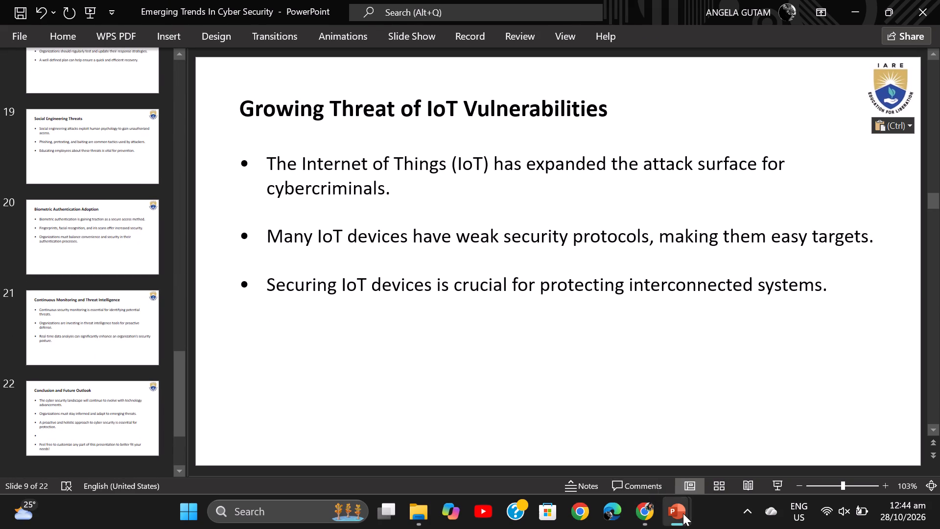
# Cut the THANK YOU! slide from the Network Security presentation and close that presentation without saving.
pyautogui.click(683, 513)
pyautogui.moveTo(658, 454); pyautogui.dragTo(700, 447)
pyautogui.click(700, 447)
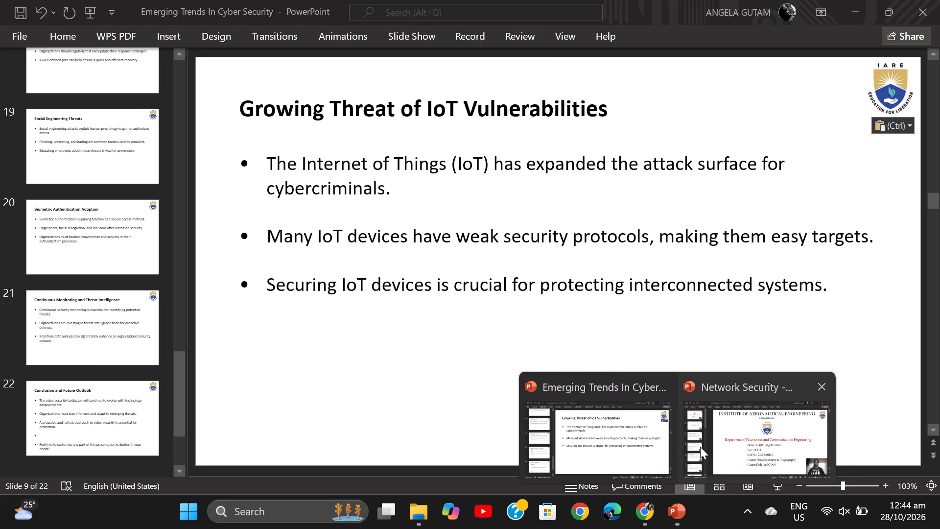
pyautogui.scroll(-15, 700, 447)
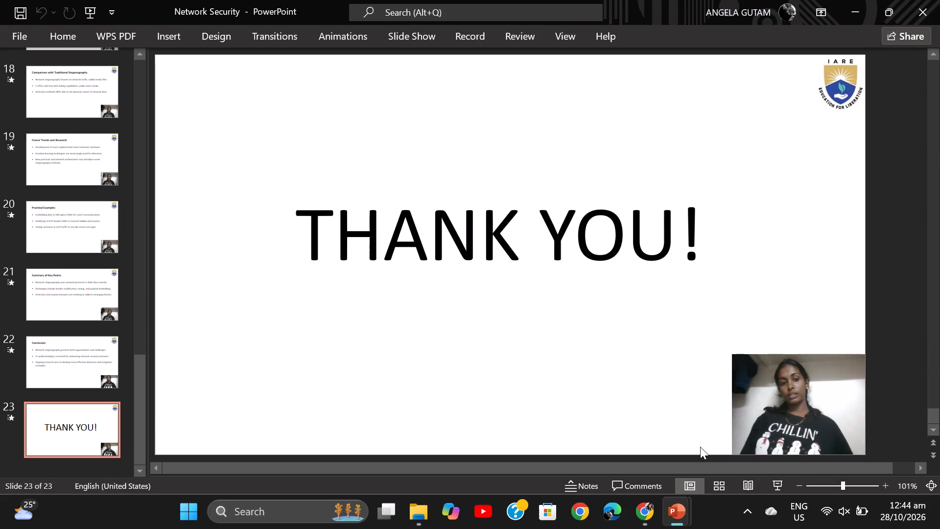
pyautogui.rightClick(108, 425)
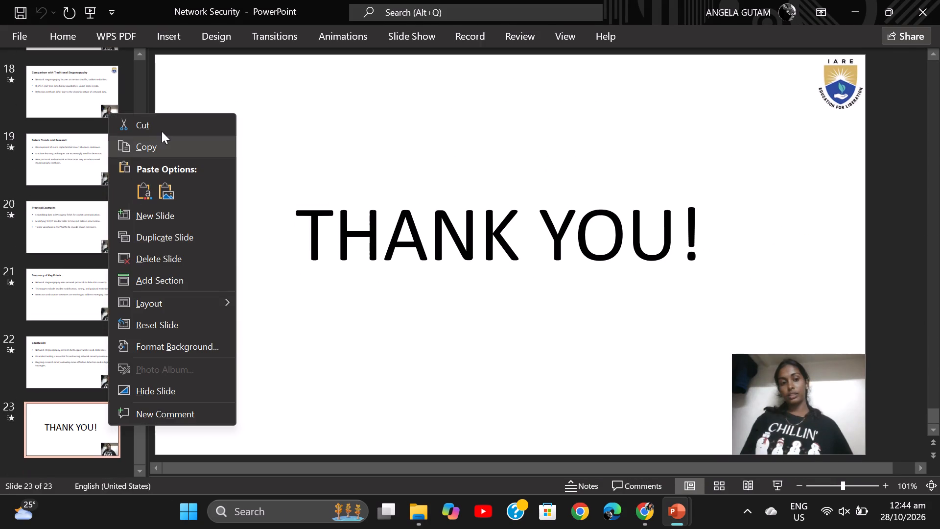
pyautogui.click(162, 131)
pyautogui.click(939, 0)
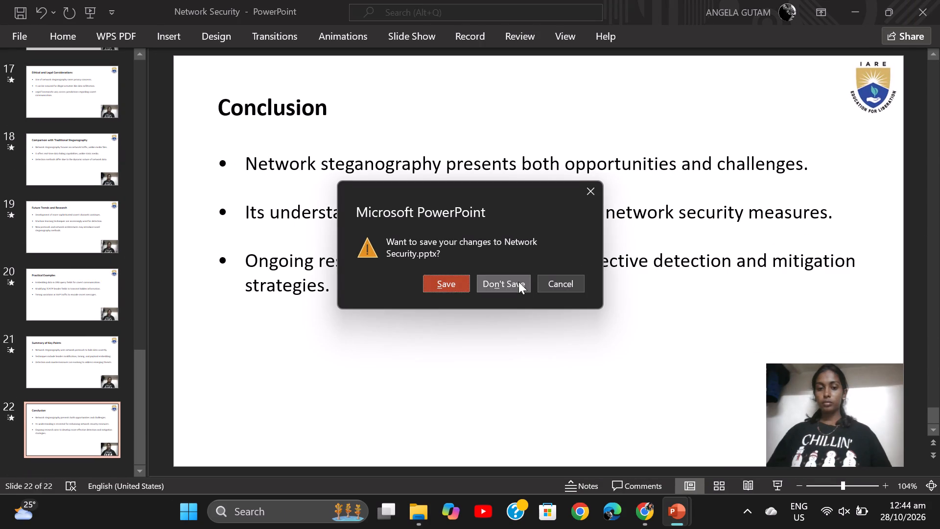
pyautogui.click(518, 282)
# Paste the THANK YOU! slide into the Emerging Trends In Cyber Security presentation and move it to the end as slide 23.
pyautogui.hotkey('ctrl', 'v')
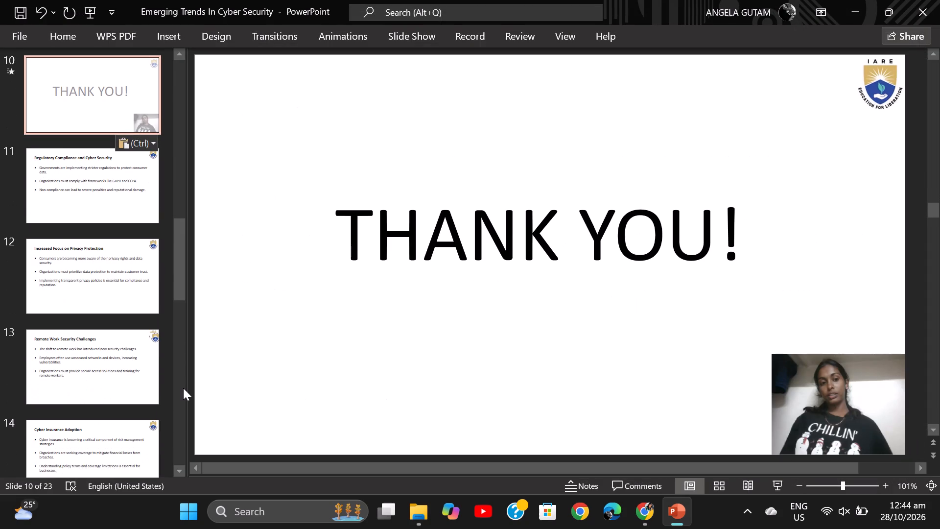
pyautogui.moveTo(62, 67); pyautogui.dragTo(153, 431)
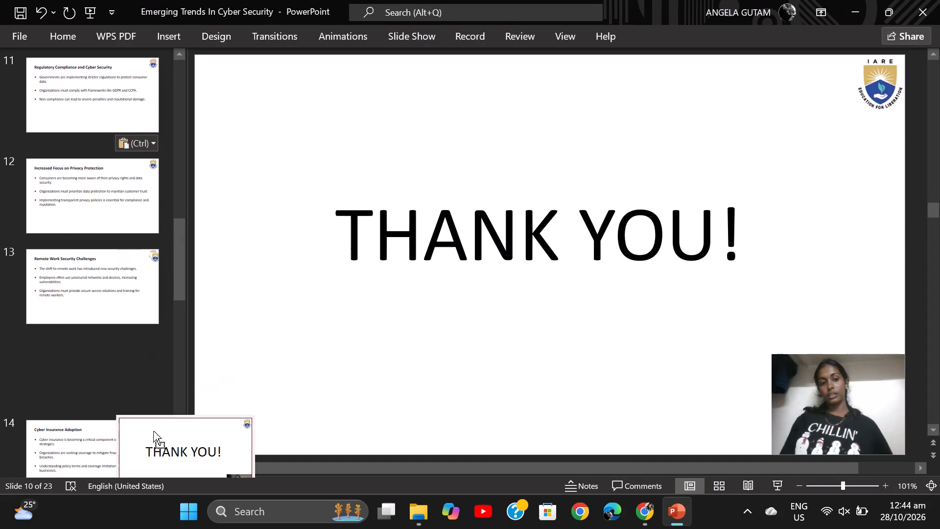
pyautogui.moveTo(153, 431); pyautogui.dragTo(107, 469)
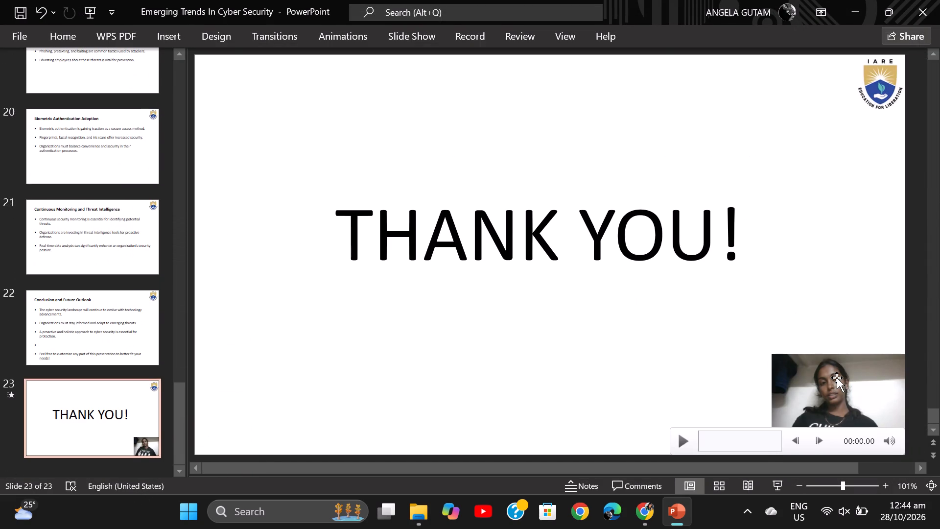
# Delete the webcam video from the THANK YOU! slide.
pyautogui.rightClick(837, 378)
pyautogui.click(646, 383)
pyautogui.press('Delete')
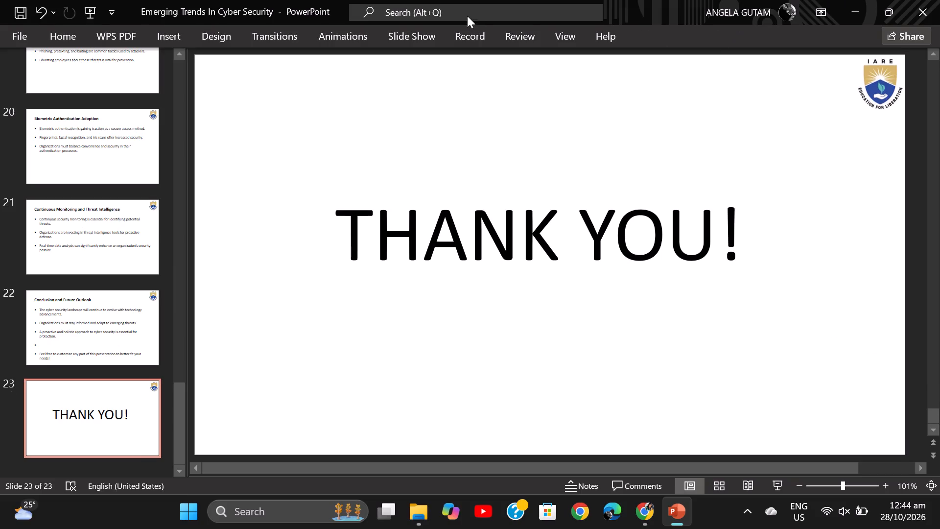
# Save the presentation in the Downloads folder under the name Network security II.
pyautogui.click(23, 28)
pyautogui.click(72, 296)
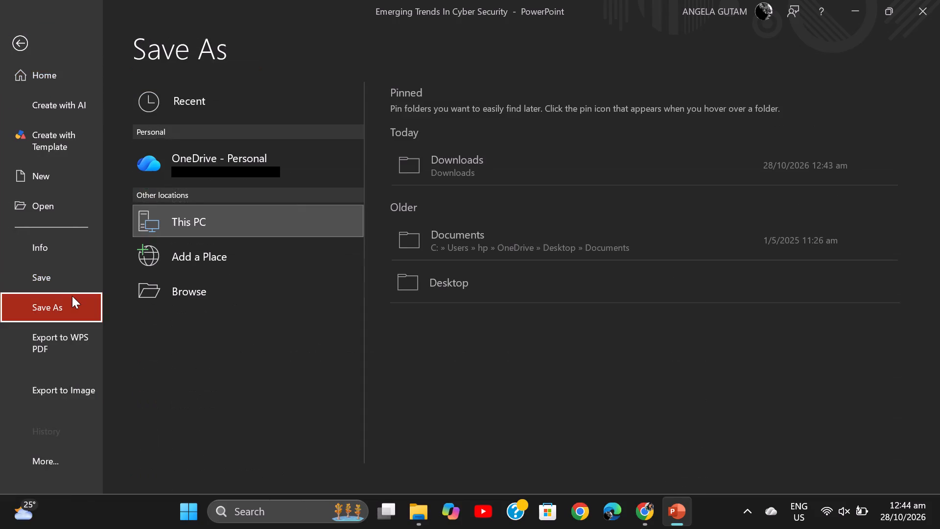
pyautogui.click(494, 162)
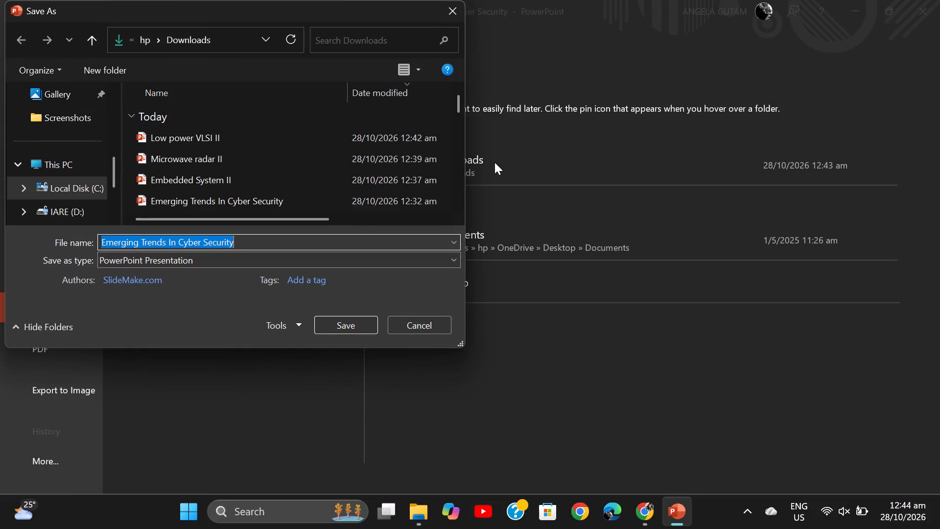
pyautogui.press('BackSpace')
pyautogui.write('Netw')
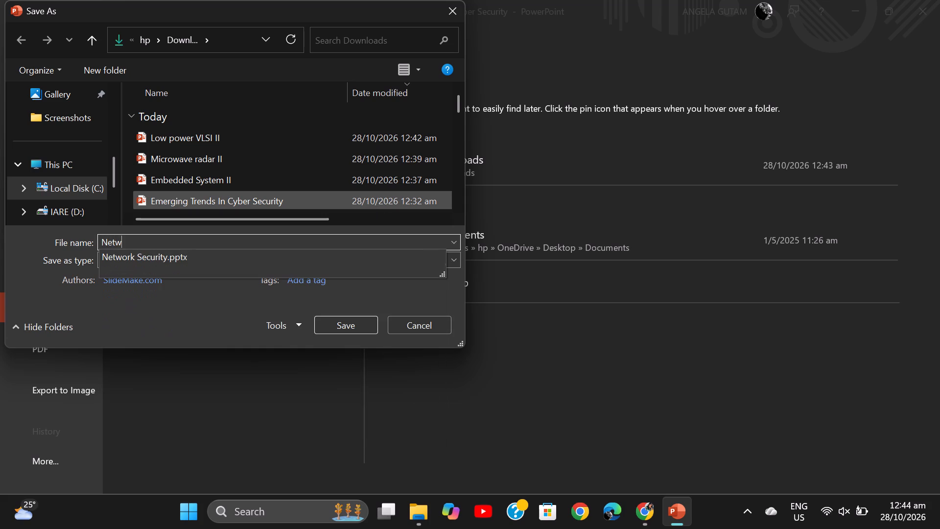
pyautogui.write('ork security')
pyautogui.press('space')
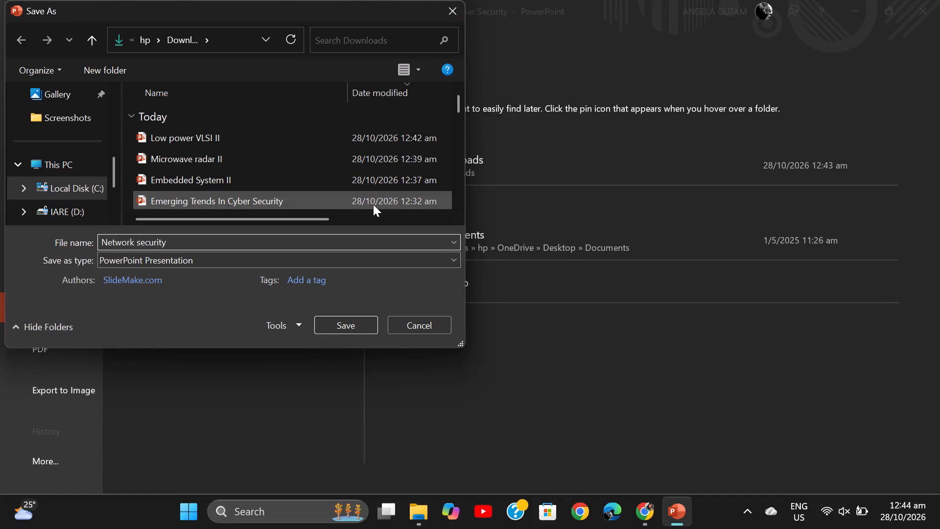
pyautogui.write('II')
pyautogui.press('Return')
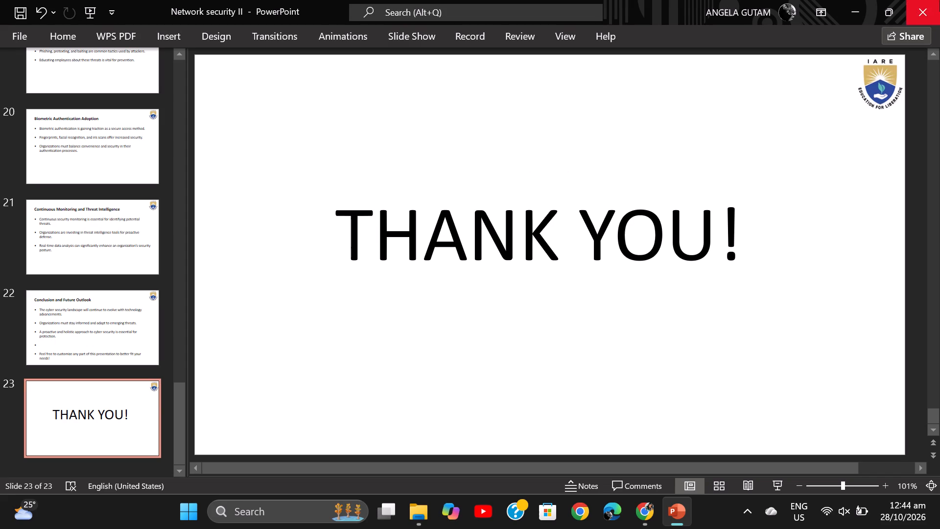
# Close the Network security II presentation.
pyautogui.click(939, 7)
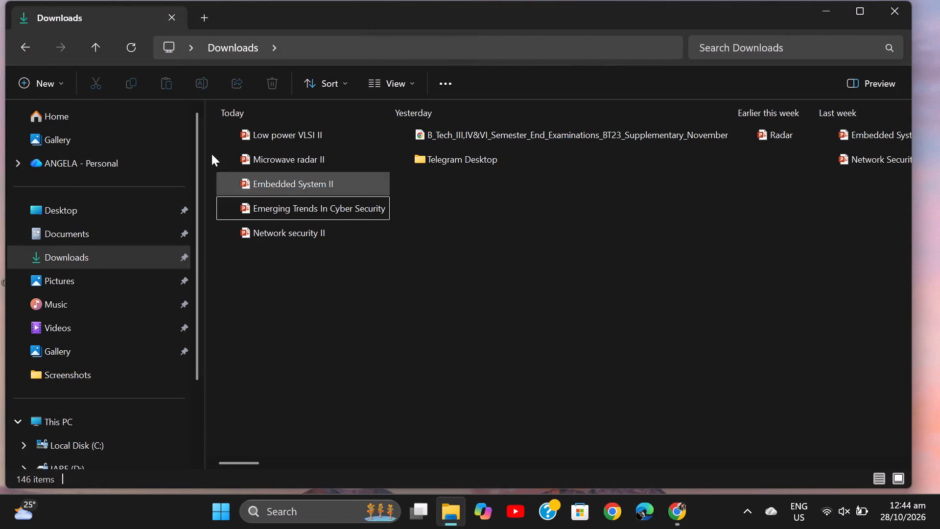
# Delete the original Emerging Trends In Cyber Security presentation from the refreshed Downloads folder and close the folder window.
pyautogui.click(135, 52)
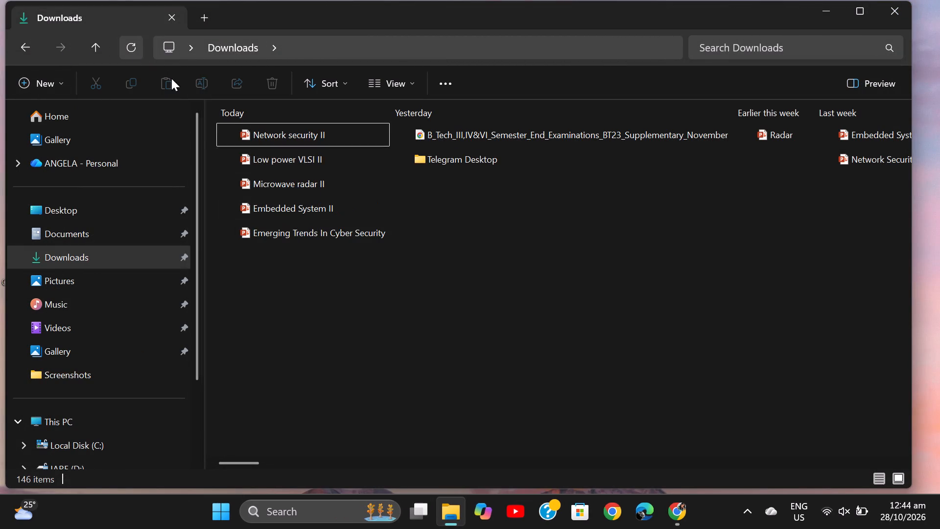
pyautogui.rightClick(340, 235)
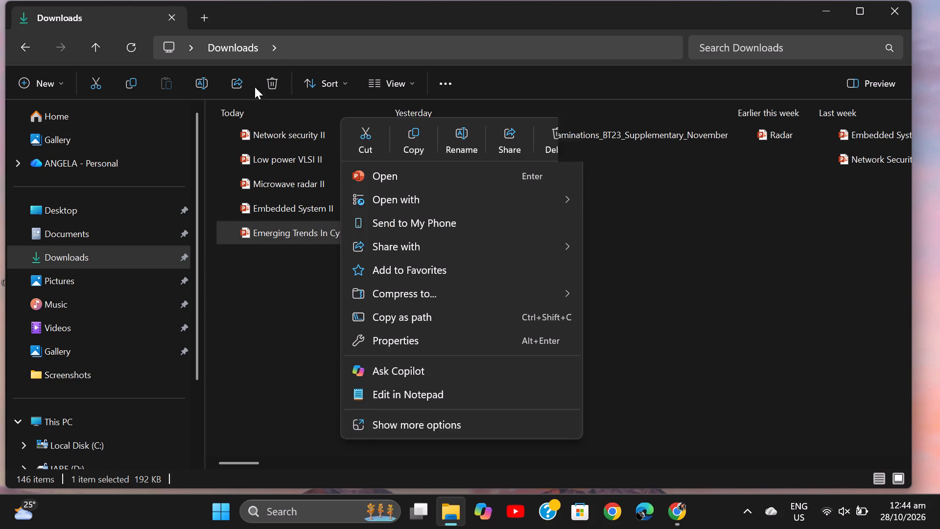
pyautogui.click(275, 72)
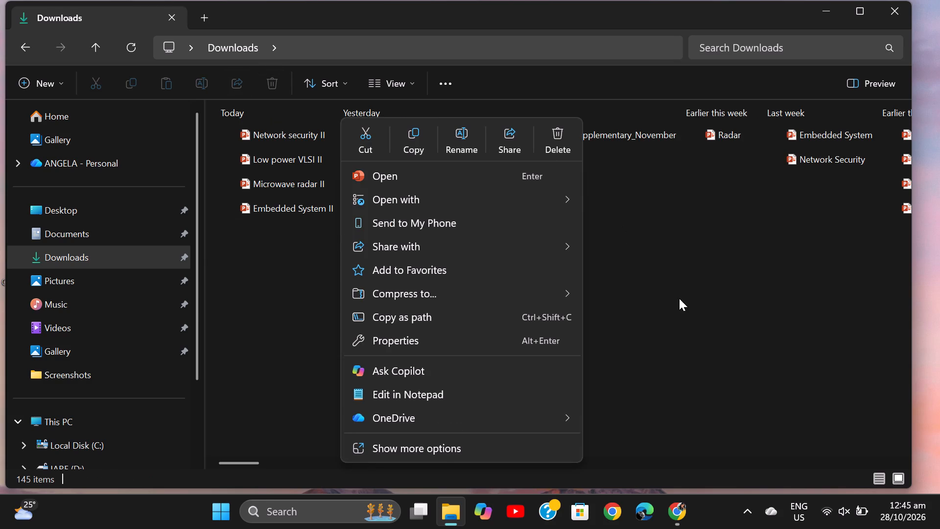
pyautogui.click(679, 298)
pyautogui.click(893, 17)
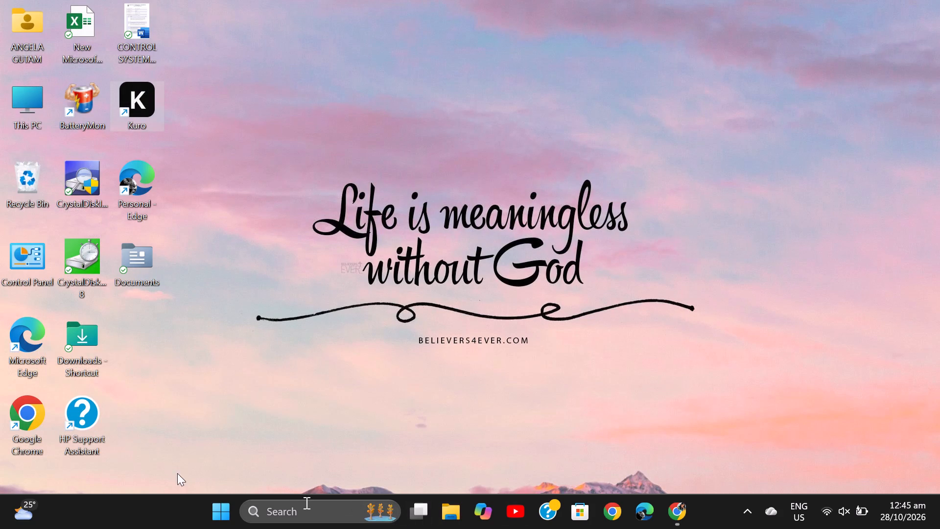
# Launch Kuro from the desktop.
pyautogui.doubleClick(147, 102)
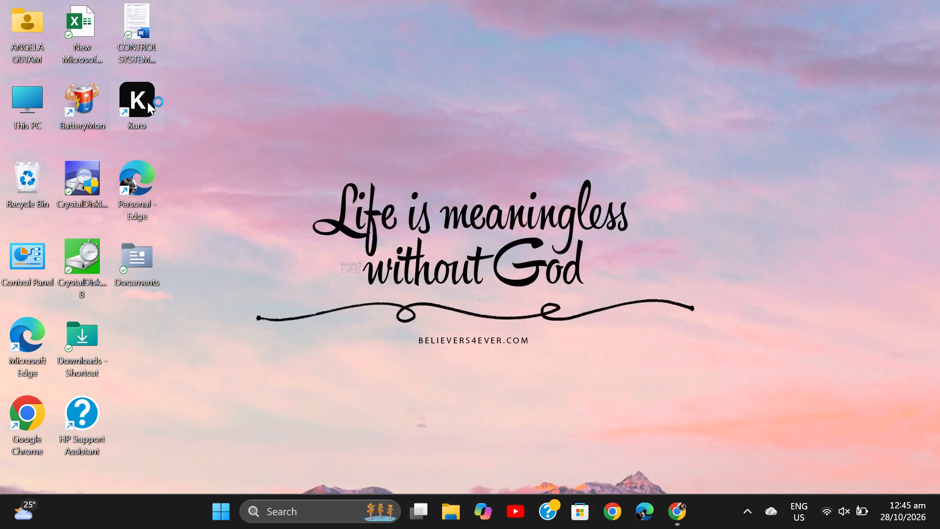
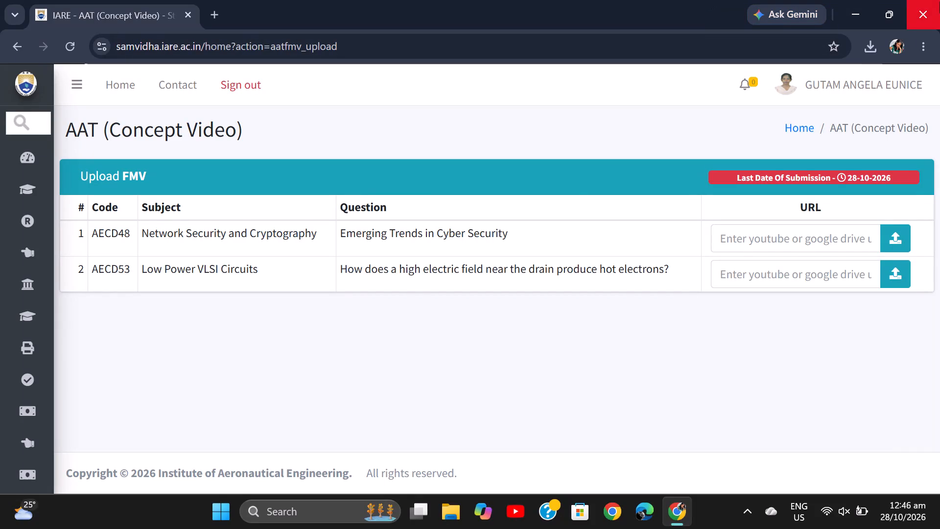
# Close the browser window and refresh the desktop.
pyautogui.click(939, 1)
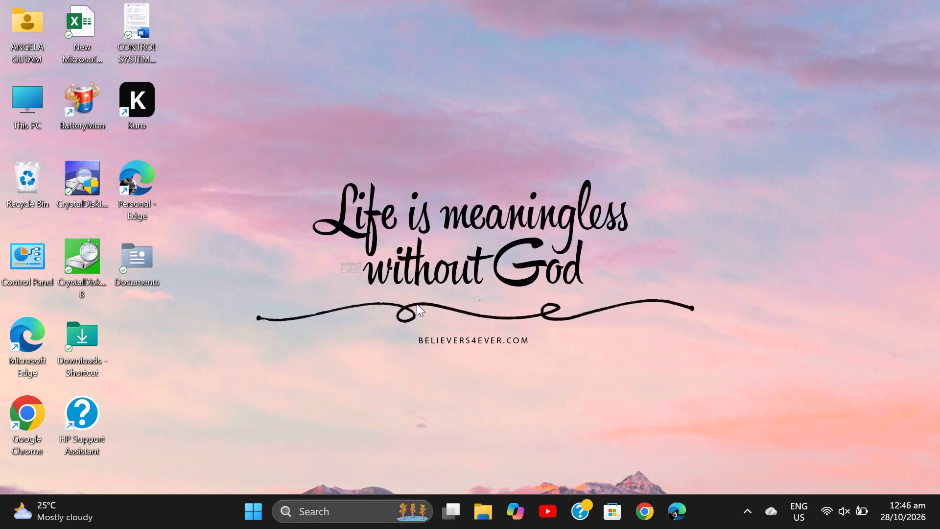
pyautogui.rightClick(417, 304)
pyautogui.click(506, 124)
# Open File Explorer.
pyautogui.click(497, 511)
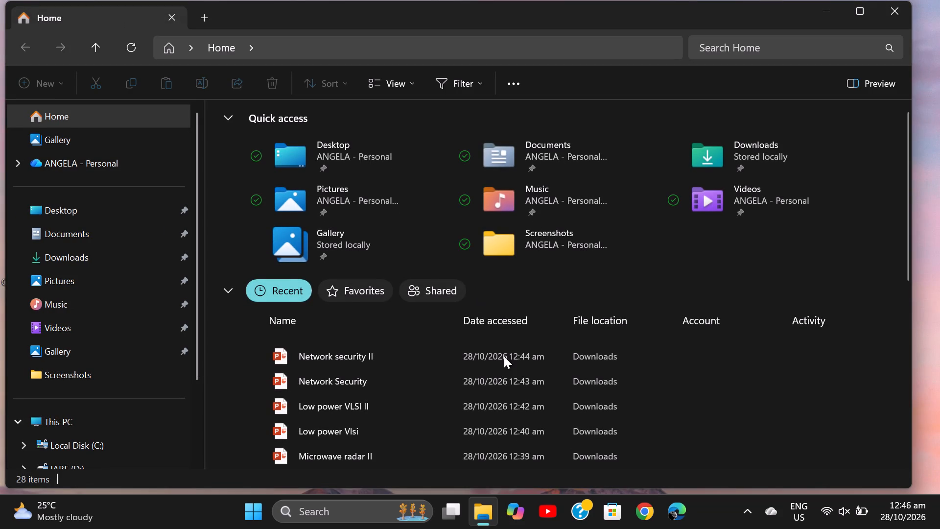
# Reopen Chrome with the student's own profile and open the Samvidha student dashboard.
pyautogui.click(652, 525)
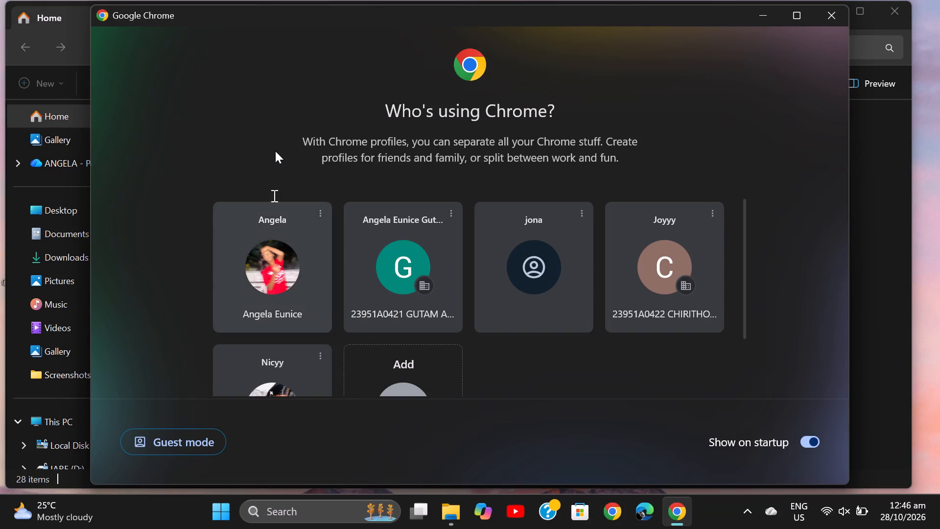
pyautogui.scroll(-3, 339, 314)
pyautogui.click(291, 320)
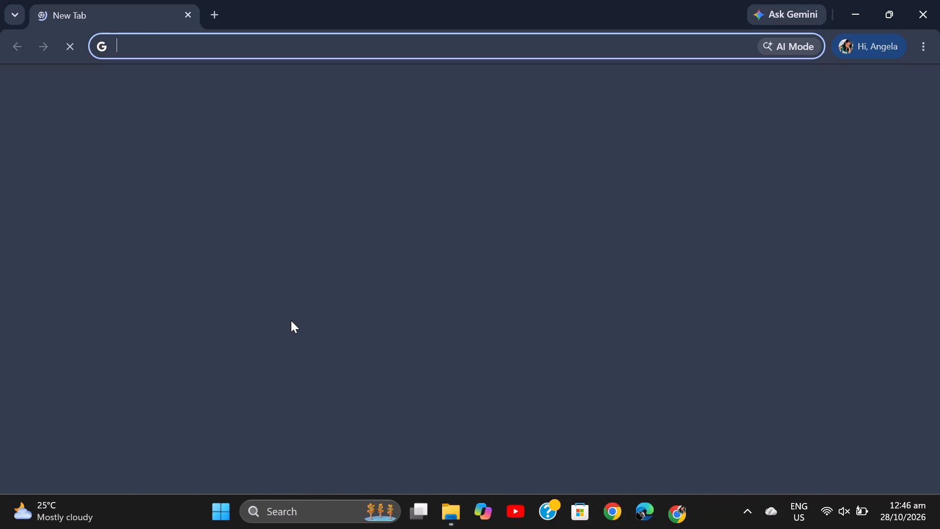
pyautogui.click(311, 412)
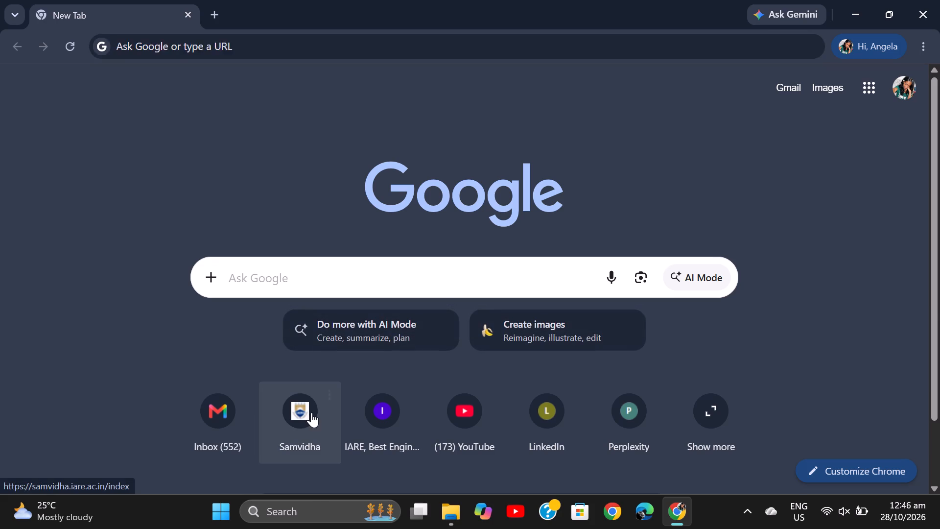
pyautogui.click(342, 393)
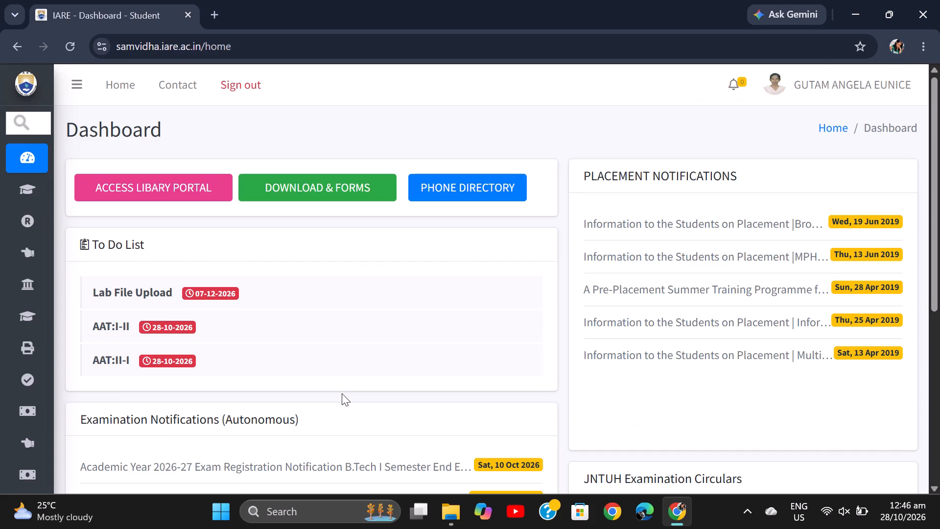
# On the AAT-II uploads page, get the assigned question for Microwave and Radar Engineering (AECD46).
pyautogui.scroll(-5, 0, 370)
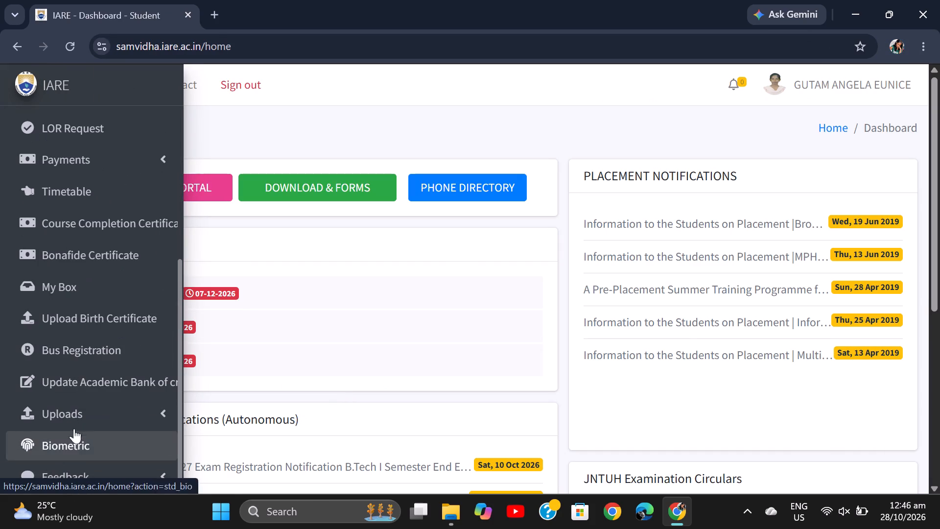
pyautogui.click(82, 415)
pyautogui.scroll(-4, 82, 415)
pyautogui.click(98, 348)
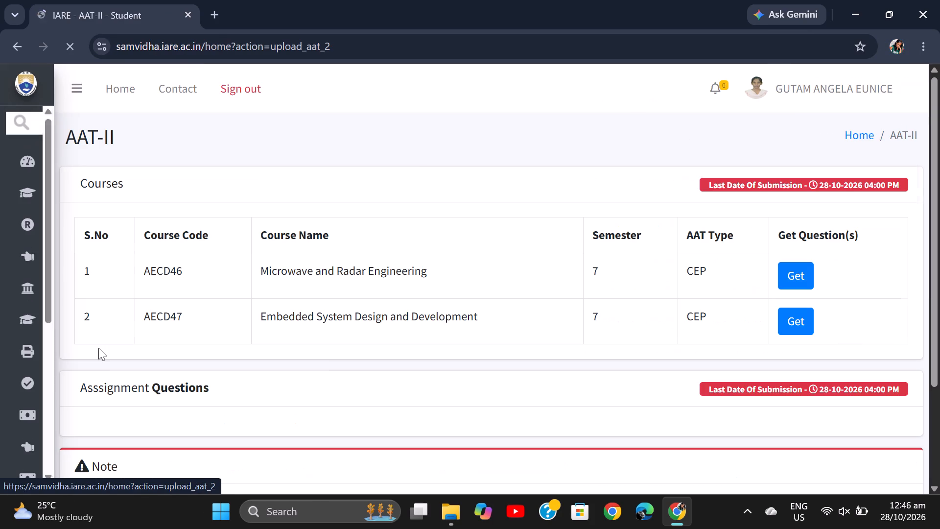
pyautogui.click(780, 276)
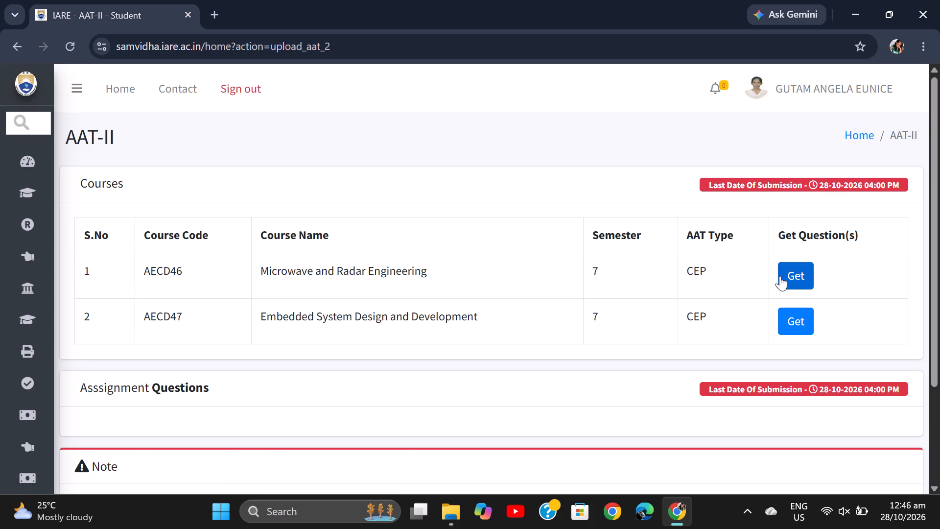
pyautogui.click(473, 374)
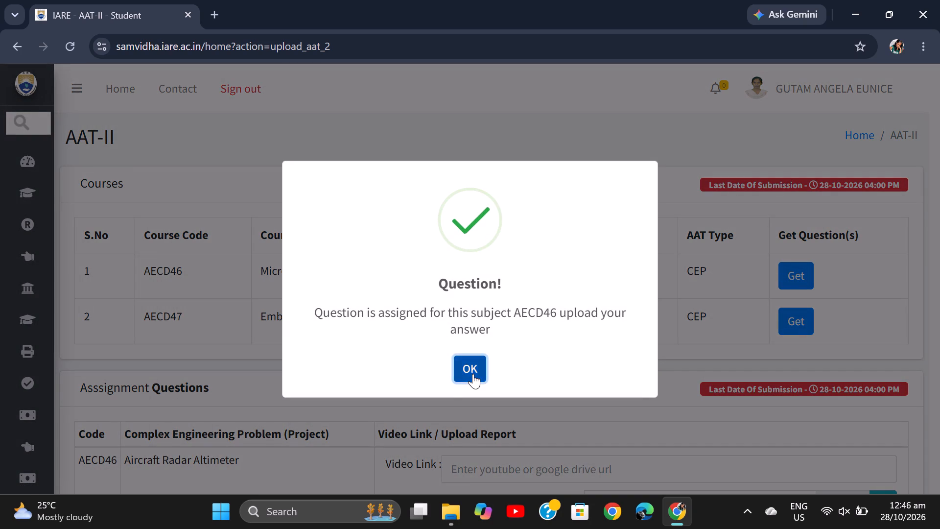
# Open the AAT-I uploads page to check its listed courses.
pyautogui.scroll(-4, 0, 445)
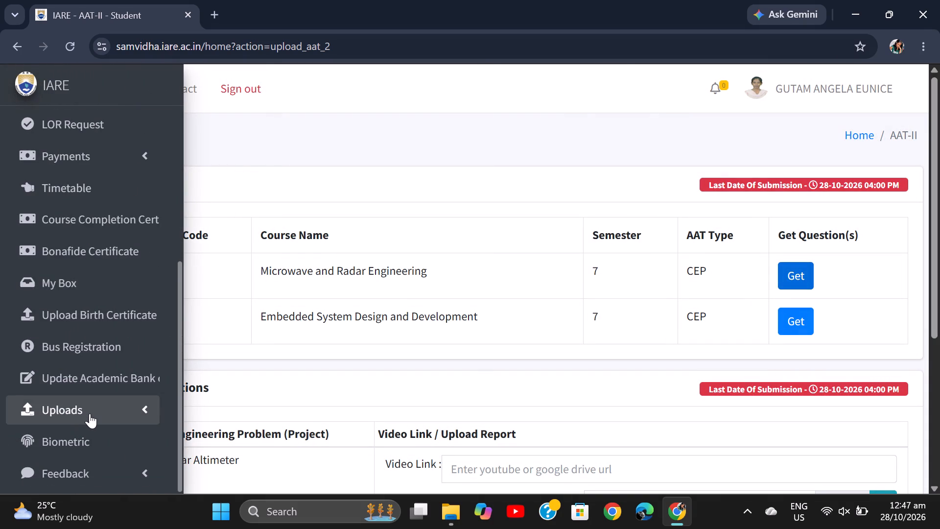
pyautogui.click(90, 413)
pyautogui.scroll(-4, 90, 413)
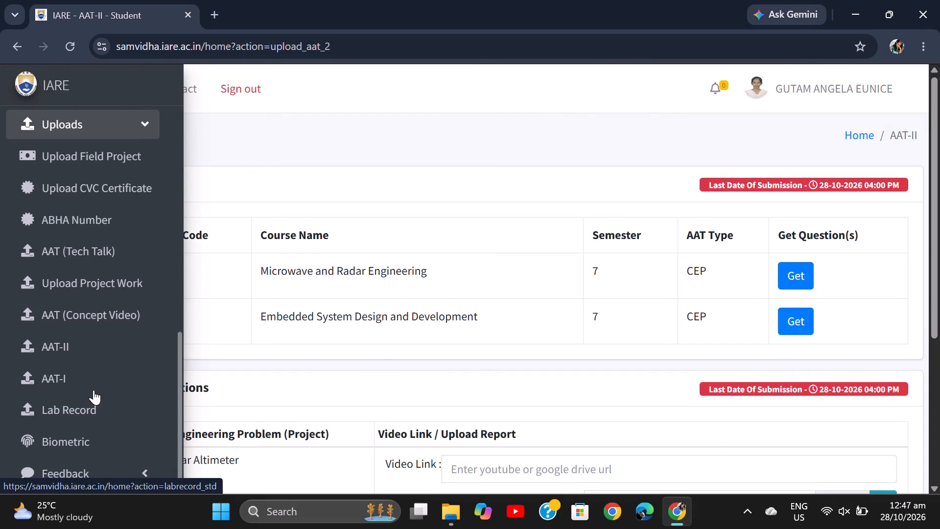
pyautogui.click(94, 389)
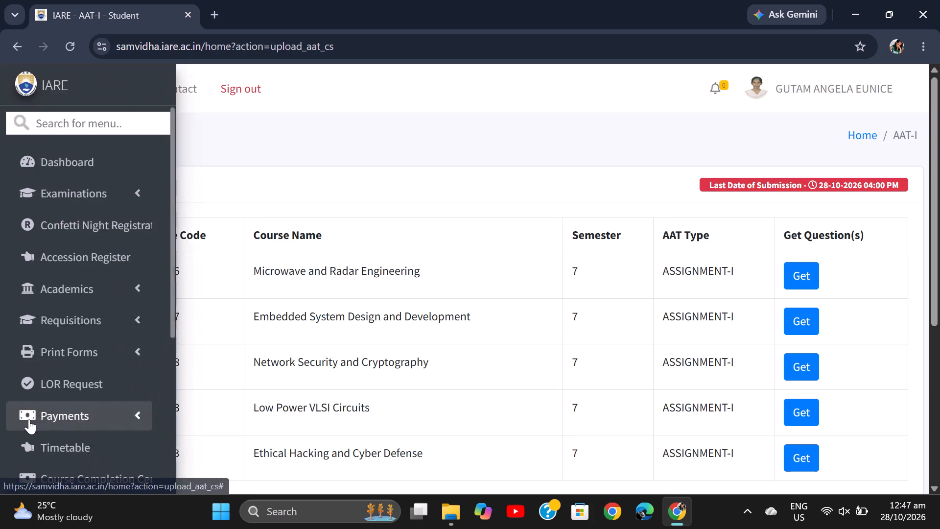
# Open the AAT (Concept Video) uploads page to check the assigned subjects and questions.
pyautogui.scroll(-4, 29, 419)
pyautogui.moveTo(62, 428); pyautogui.dragTo(70, 404)
pyautogui.click(70, 404)
pyautogui.scroll(-2, 70, 404)
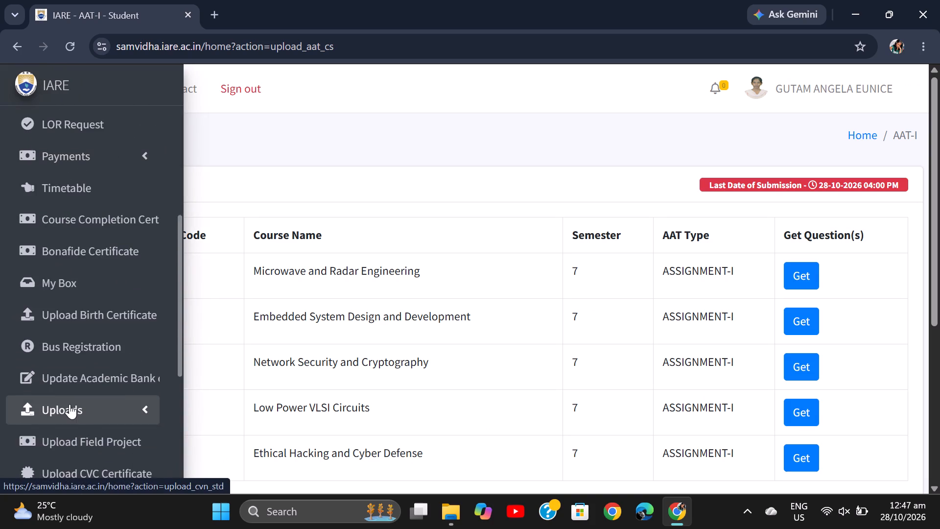
pyautogui.scroll(-2, 70, 404)
pyautogui.click(101, 313)
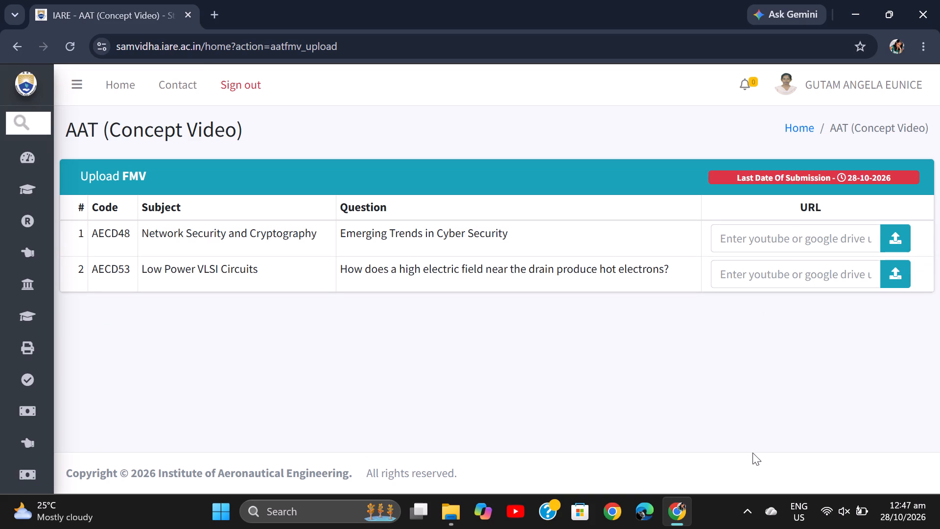
# Open the Network security II presentation from the recent files in File Explorer.
pyautogui.click(450, 521)
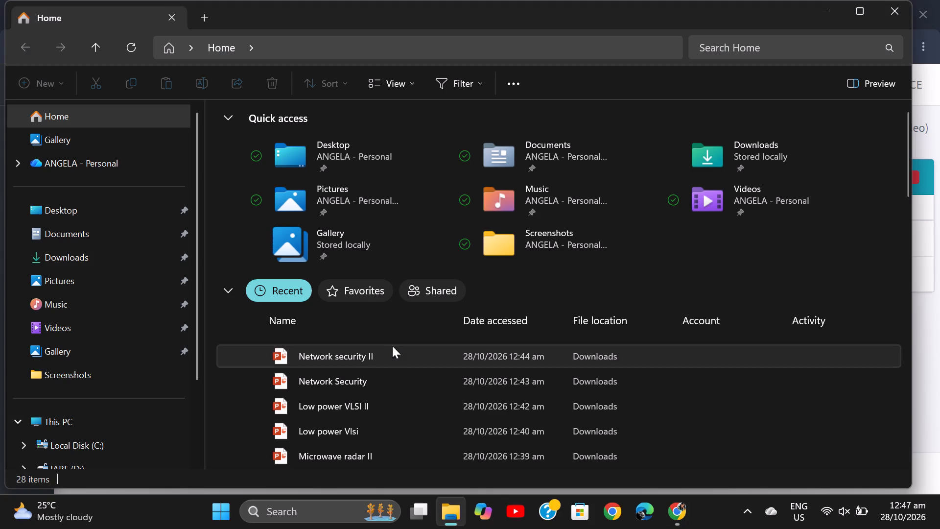
pyautogui.doubleClick(385, 363)
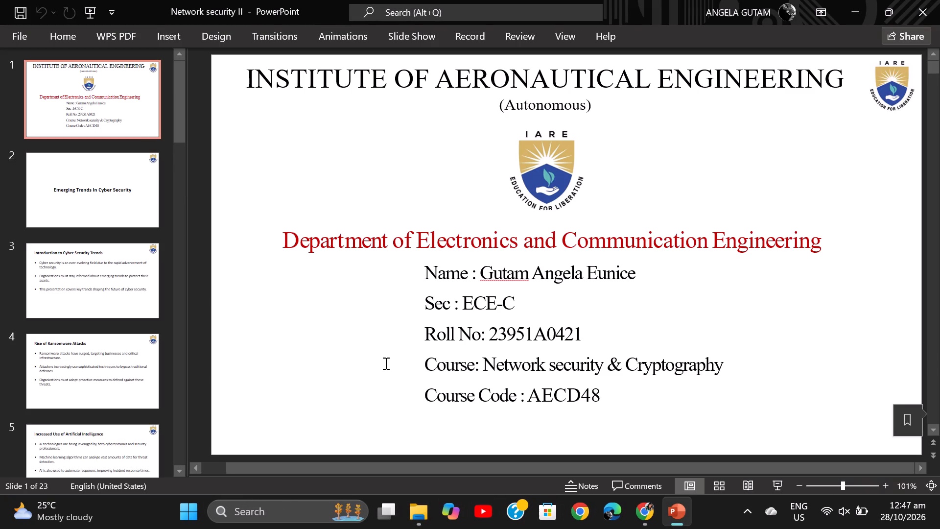
# Start a slide show recording of the Network security II presentation from the beginning.
pyautogui.moveTo(460, 47); pyautogui.dragTo(466, 39)
pyautogui.click(466, 39)
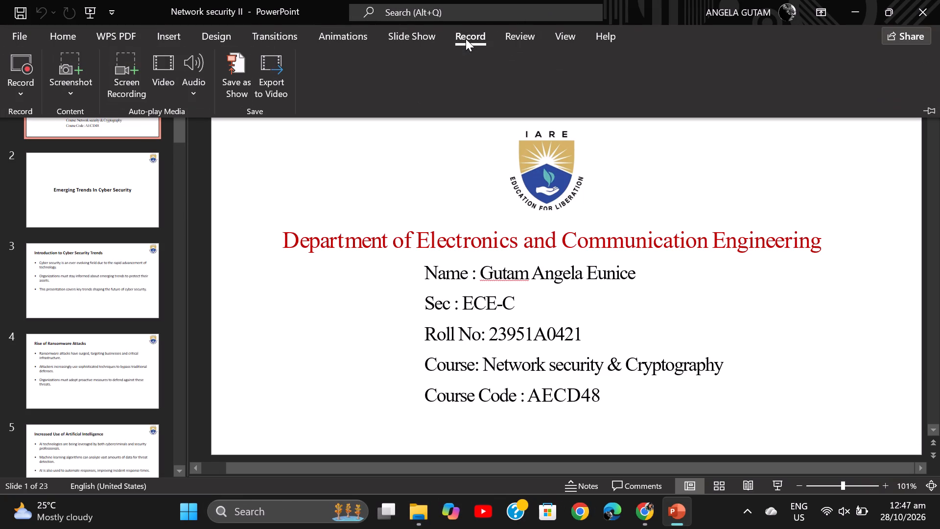
pyautogui.click(14, 81)
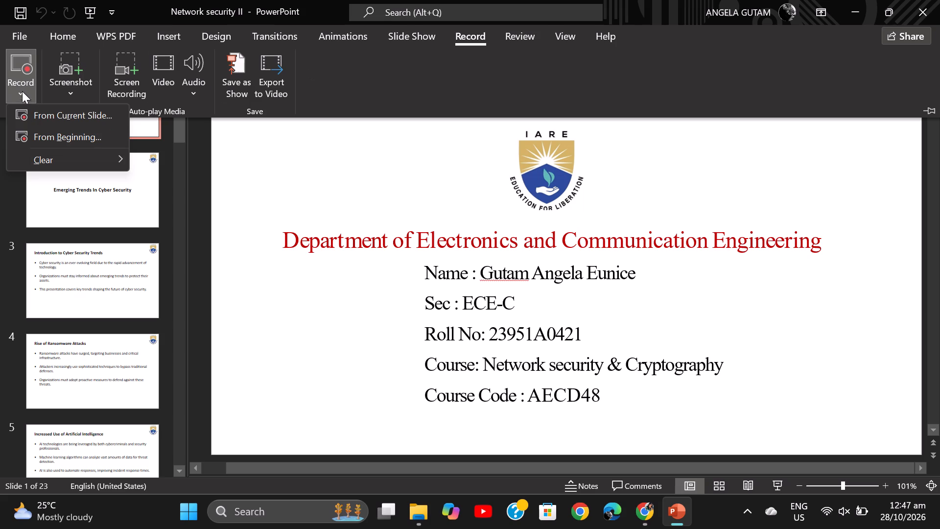
pyautogui.click(43, 130)
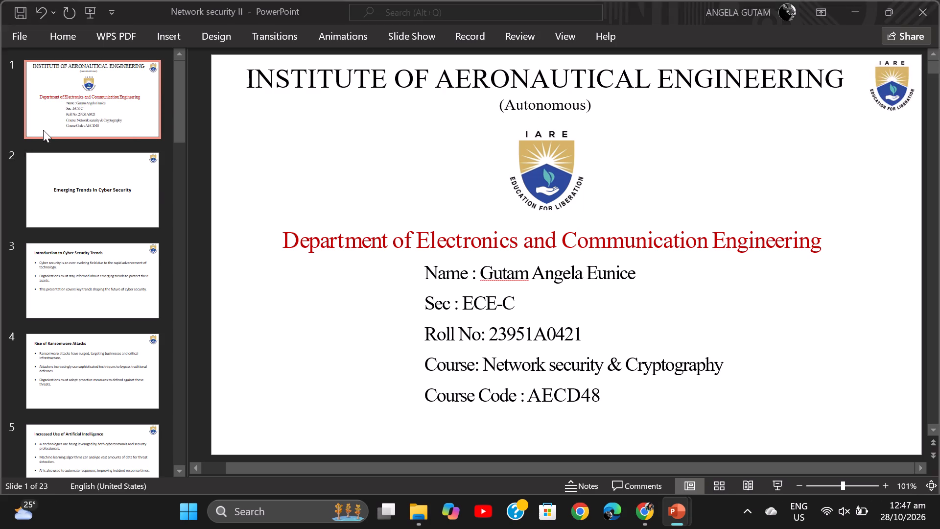
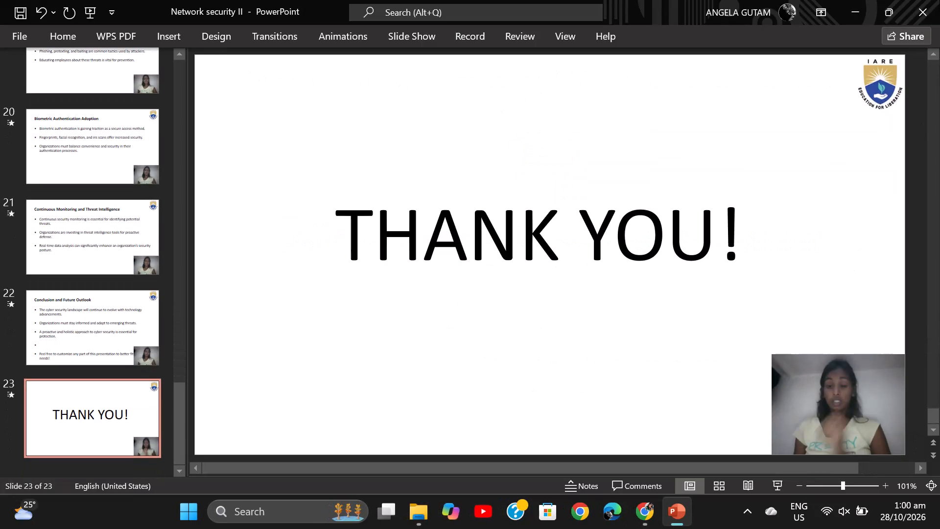
# Close the recorded Network security II presentation and answer the save prompt.
pyautogui.click(939, 0)
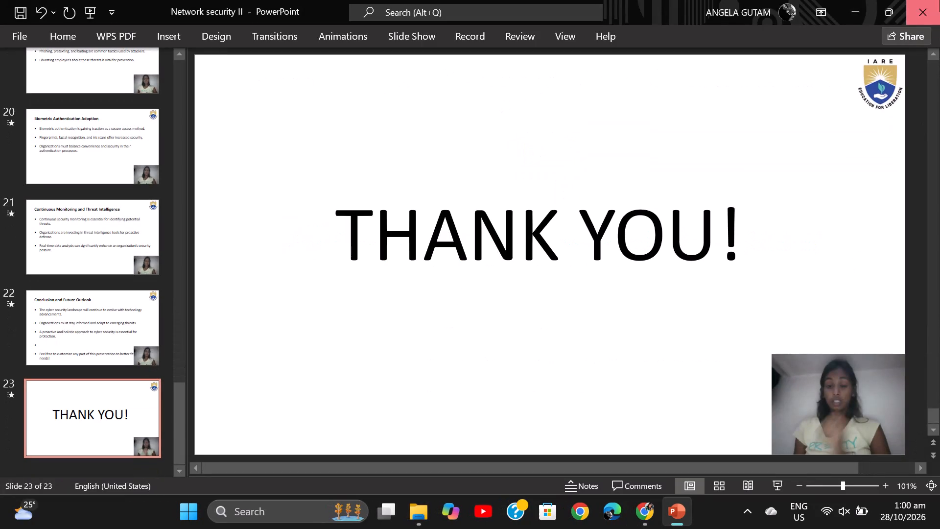
pyautogui.click(444, 279)
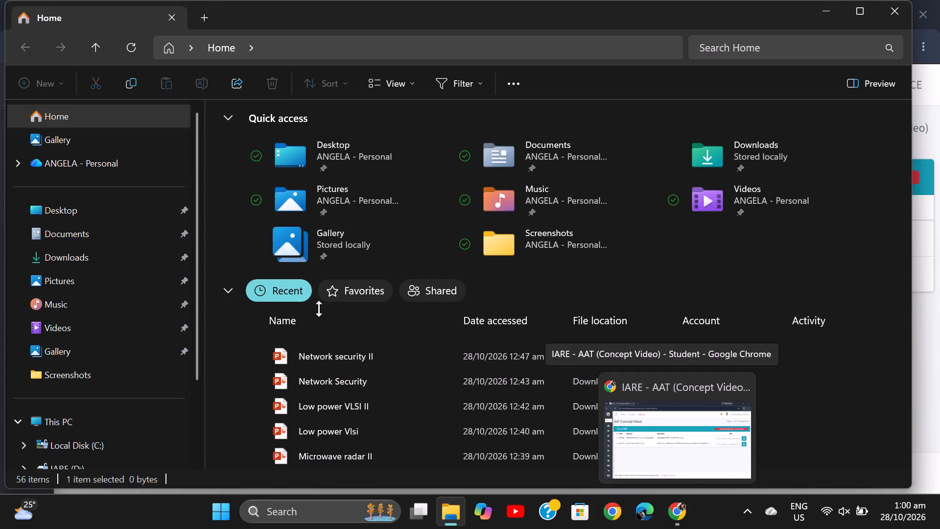
# Open the Low power VLSI II presentation from the recent files in File Explorer.
pyautogui.doubleClick(330, 413)
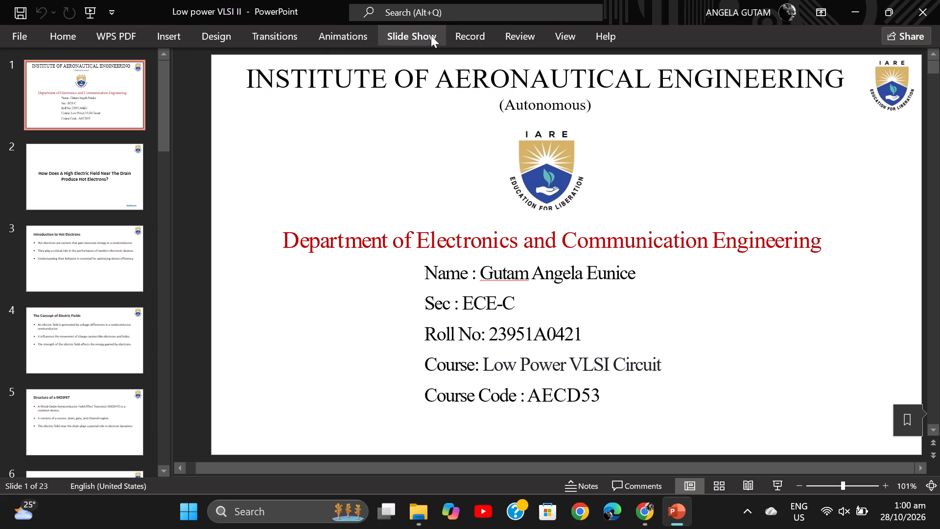
# Start a slide show recording of the Low power VLSI II presentation from the beginning.
pyautogui.click(454, 35)
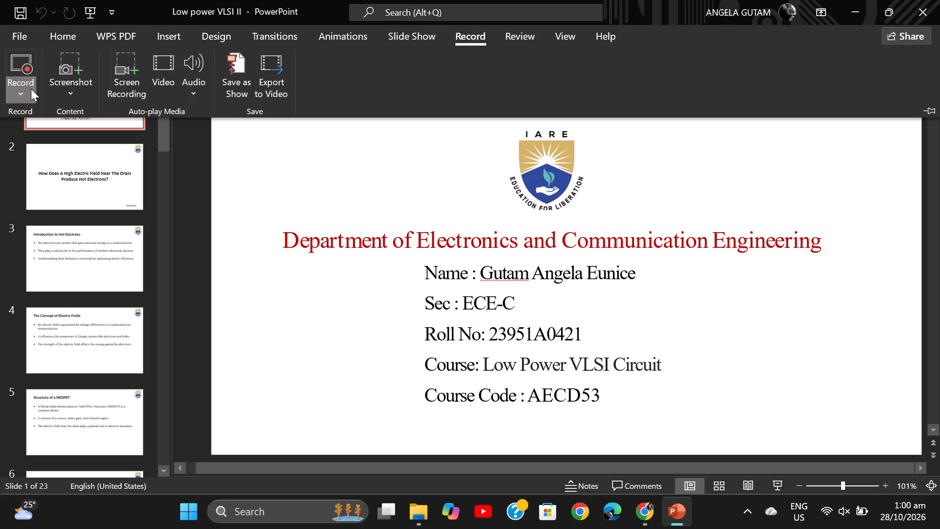
pyautogui.click(31, 89)
pyautogui.moveTo(72, 116); pyautogui.dragTo(73, 122)
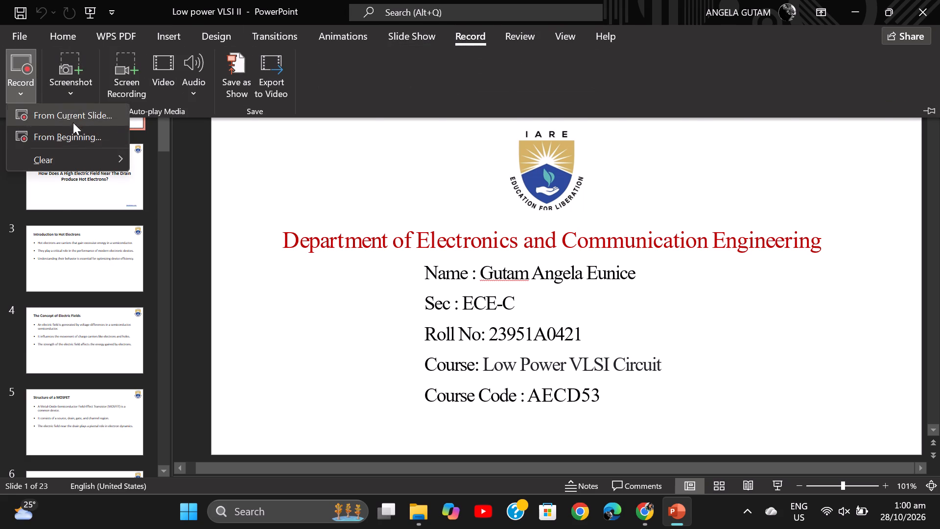
pyautogui.moveTo(73, 122); pyautogui.dragTo(74, 138)
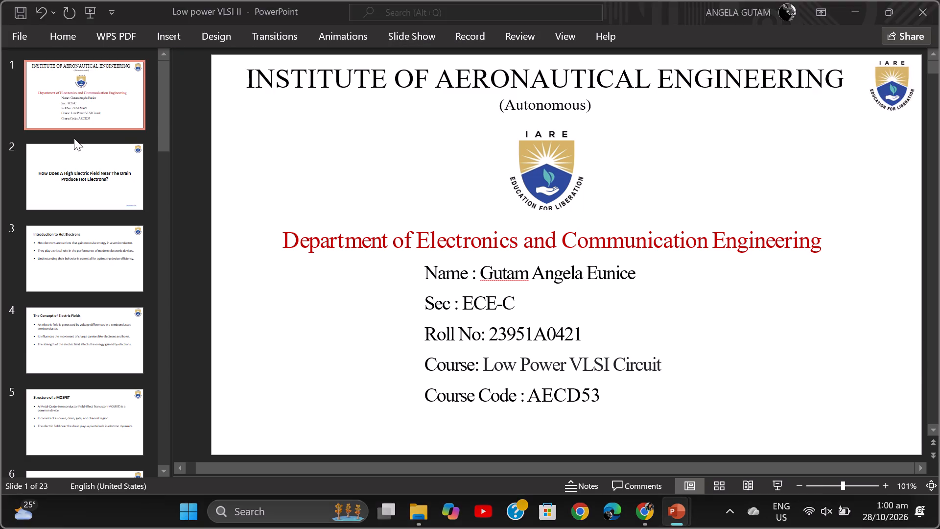